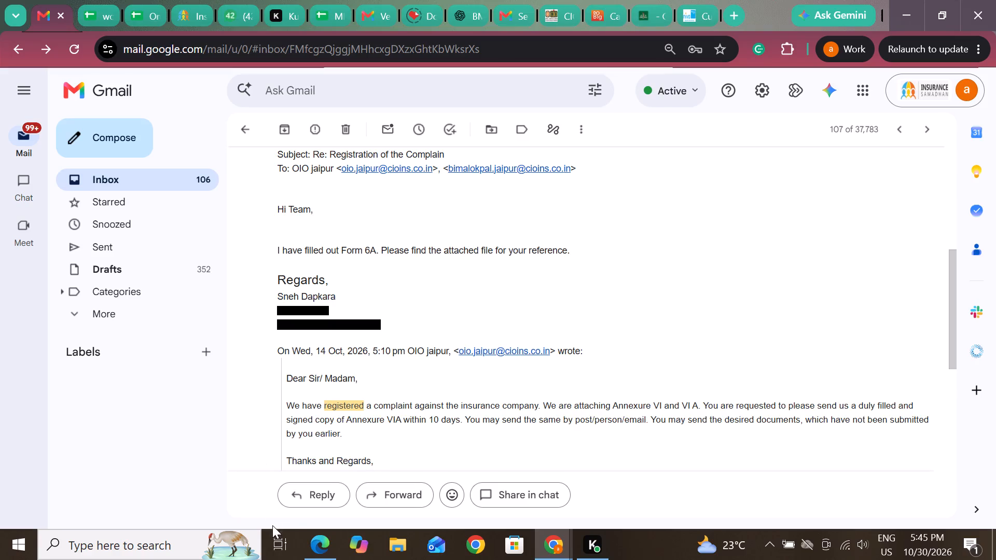
Switch to the Insurance Samadhan admin site and return to the All Complaints list to examine the complainant's policy entries and statuses.
click(184, 7)
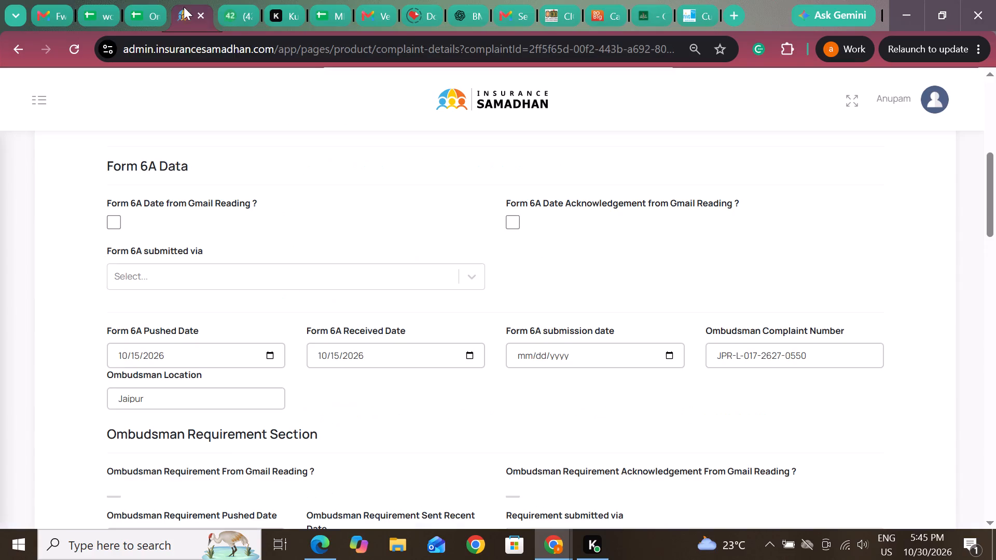
scroll(255, 259, up, 6)
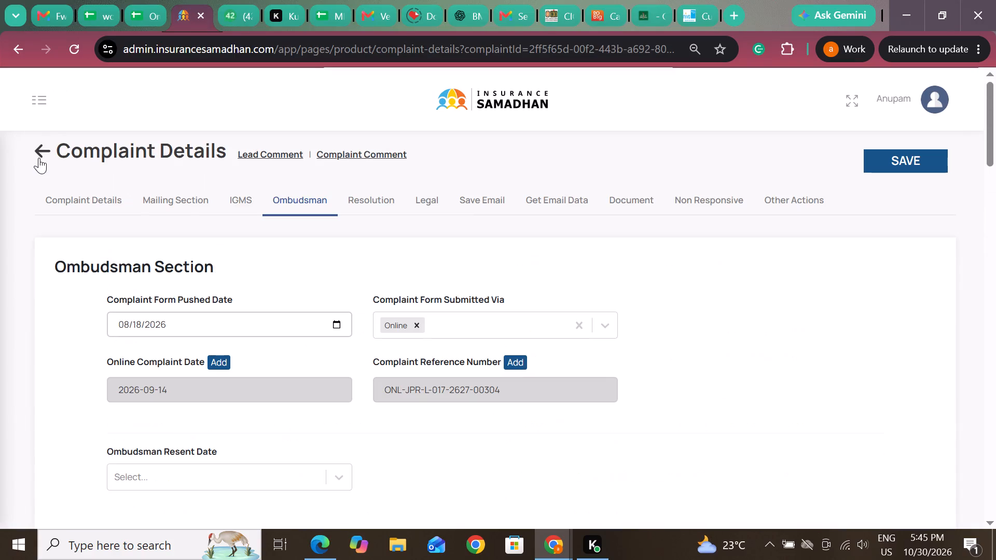
click(40, 144)
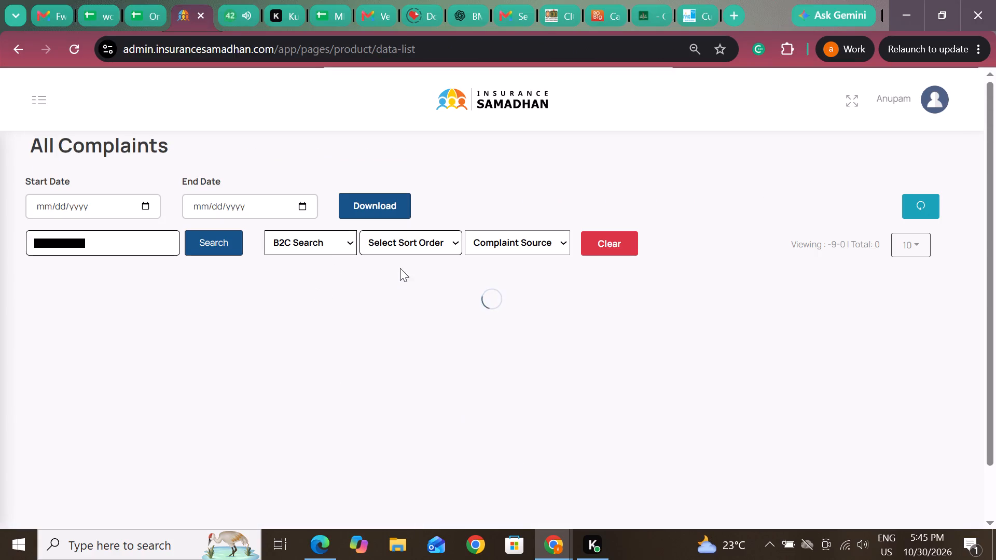
scroll(386, 367, up, 1)
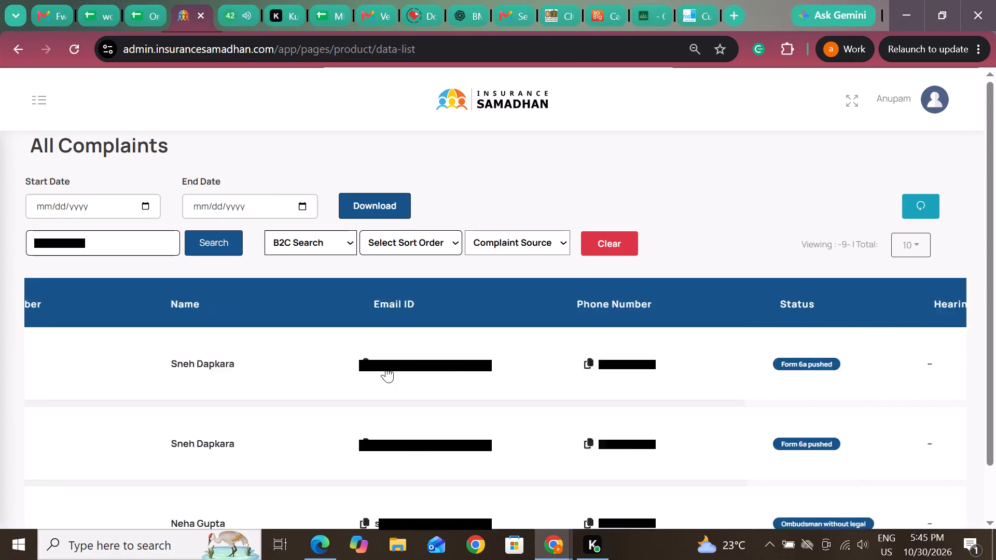
scroll(386, 367, up, 1)
click(49, 17)
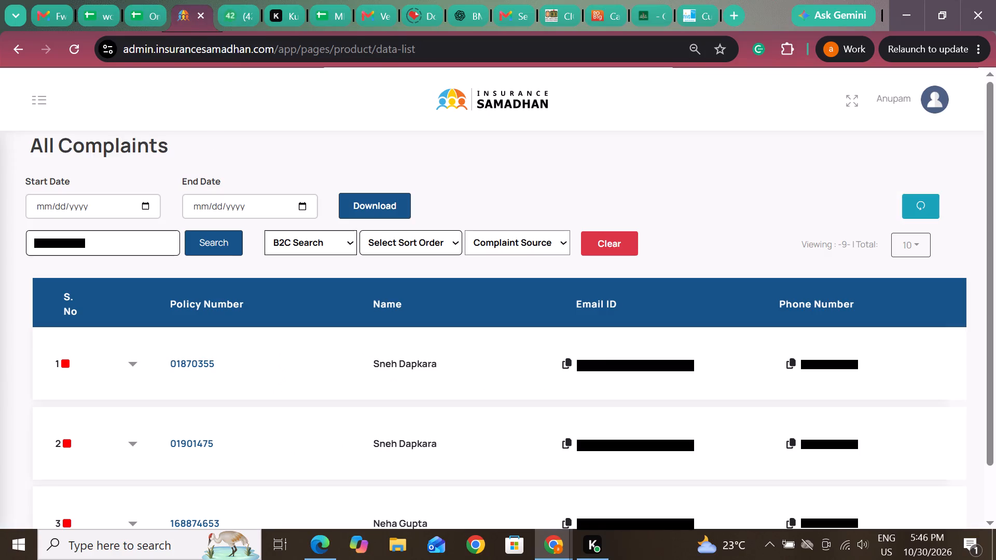
click(205, 357)
click(303, 201)
scroll(432, 202, down, 2)
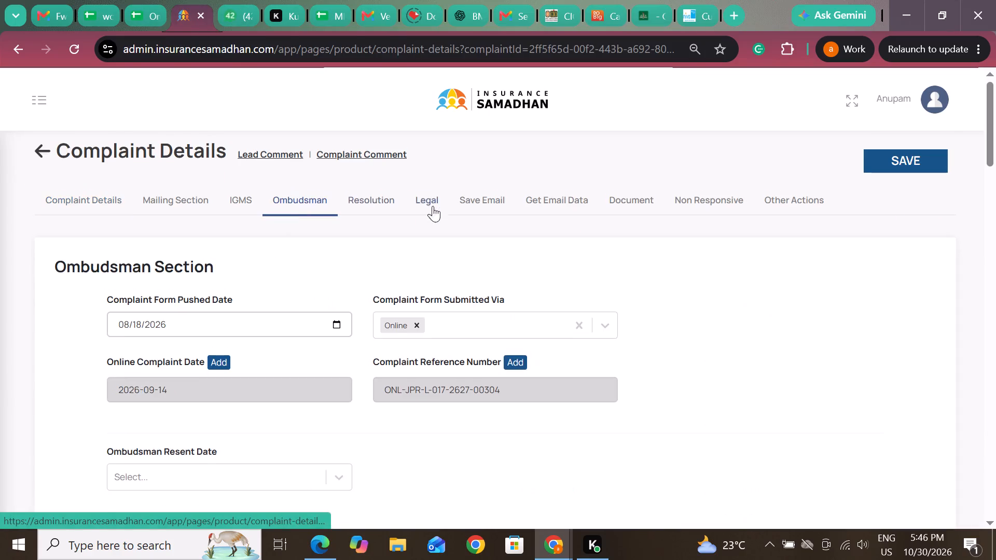
scroll(433, 206, down, 3)
scroll(395, 232, down, 2)
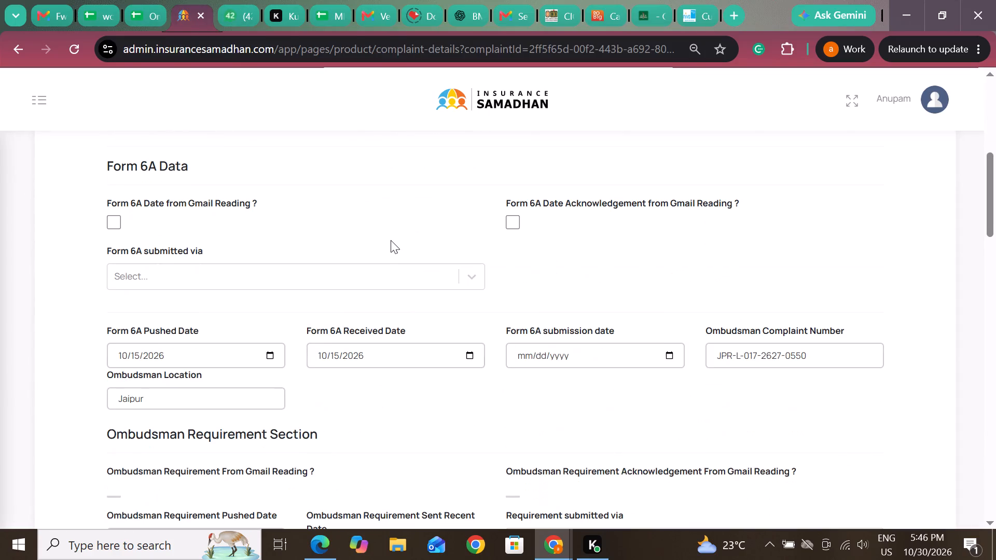
click(327, 278)
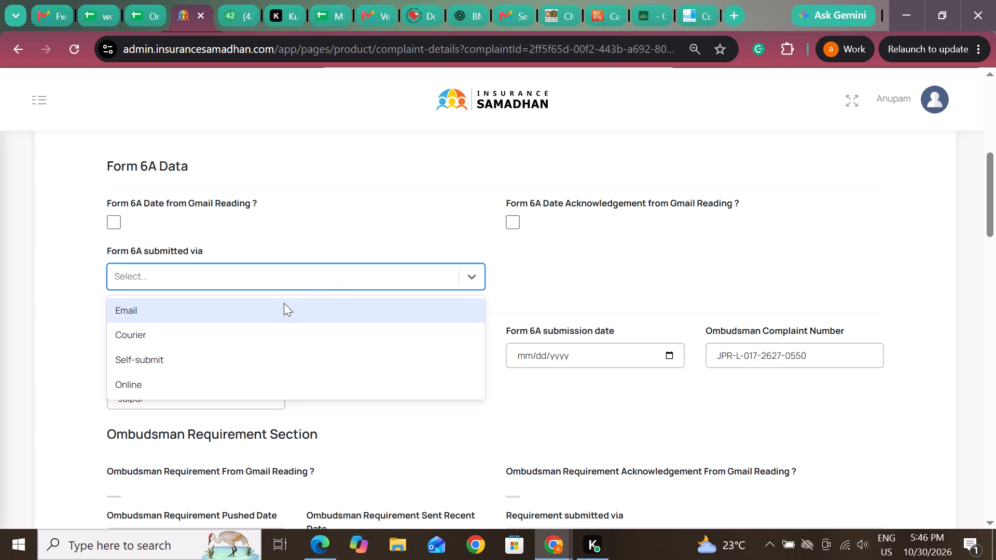
click(283, 303)
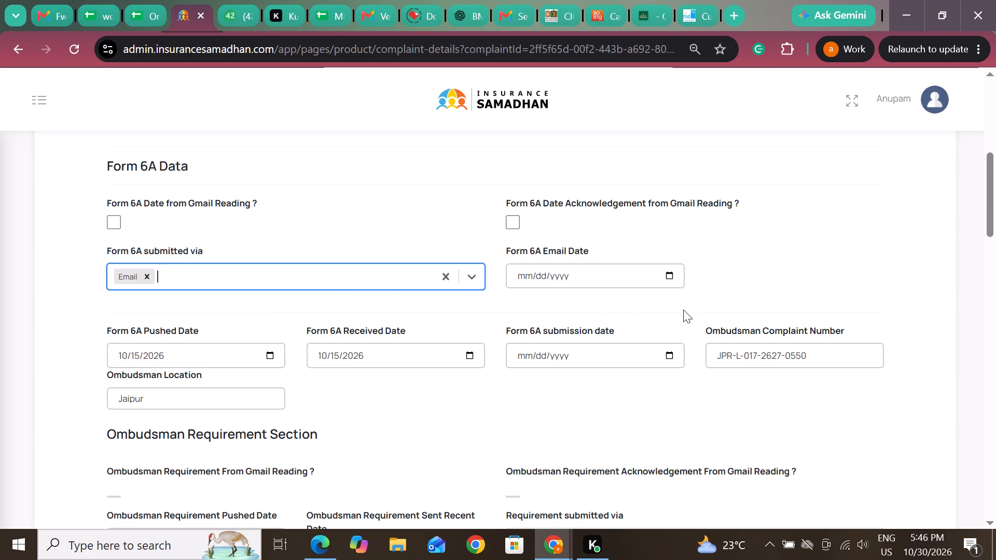
Set the Form 6A Email Date to 10/28/2026 and save the complaint.
click(671, 274)
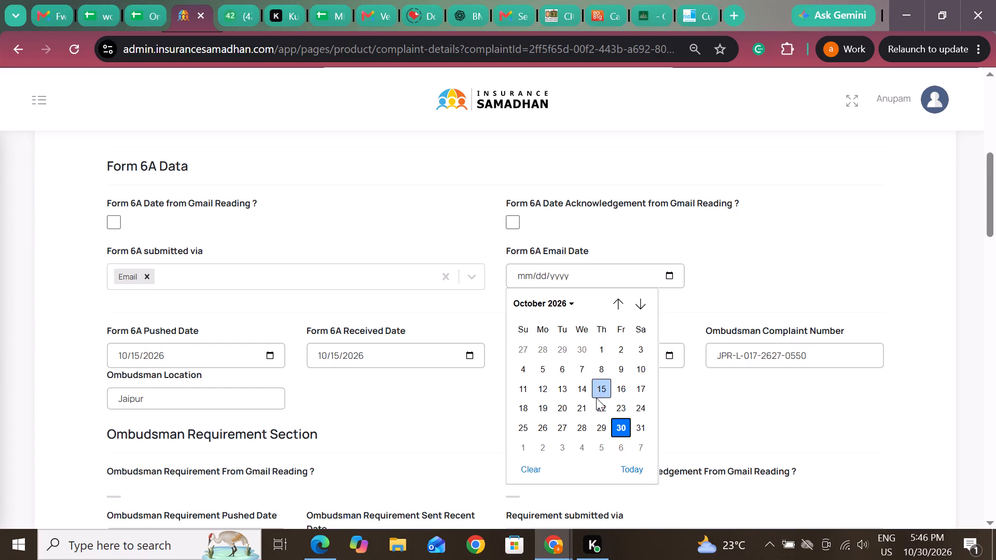
click(580, 430)
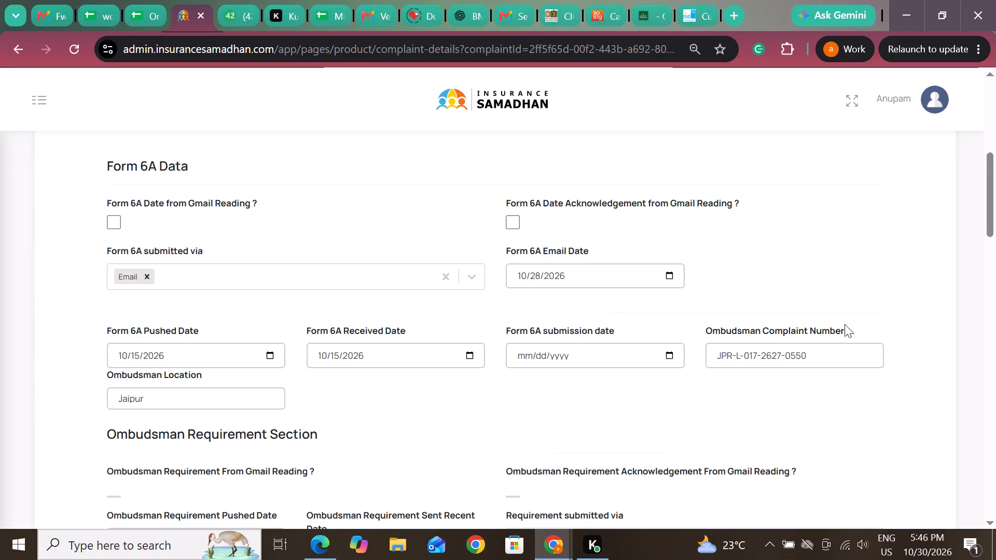
scroll(845, 297, up, 6)
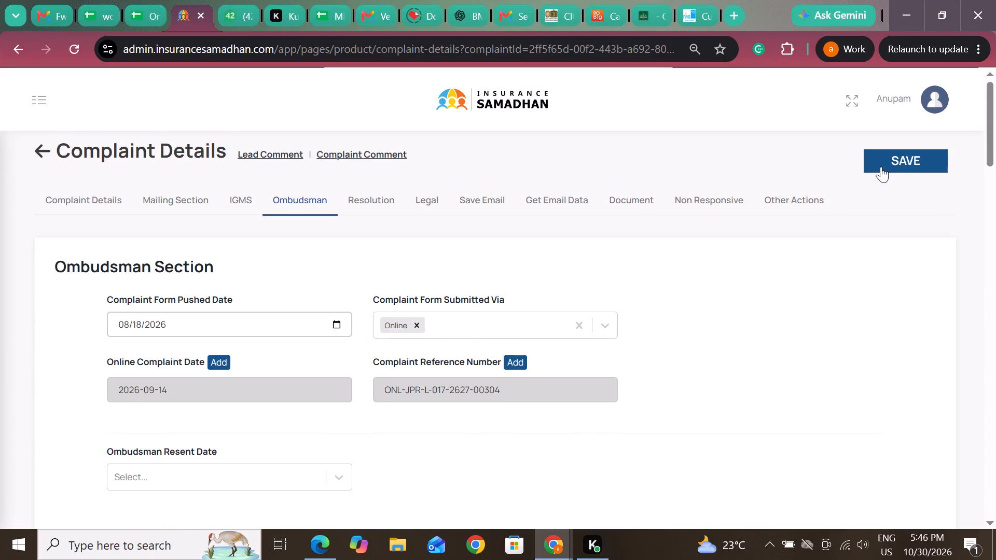
click(881, 166)
Return to the complaints list and open the Form 6A data in the Ombudsman section of the complaint with status Form 6a pushed.
click(41, 147)
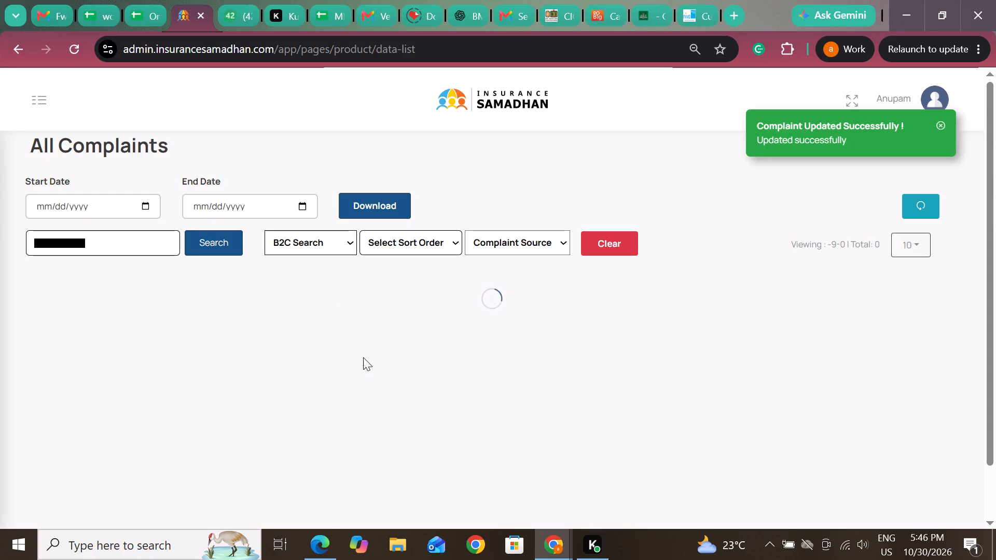
scroll(382, 371, left, 3)
scroll(382, 371, right, 1)
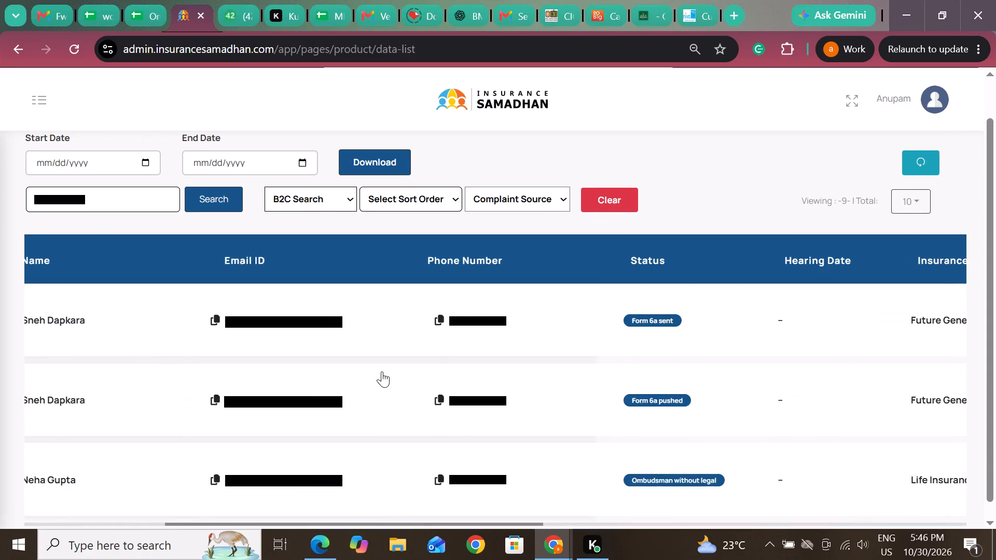
scroll(382, 371, right, 1)
click(188, 403)
click(295, 205)
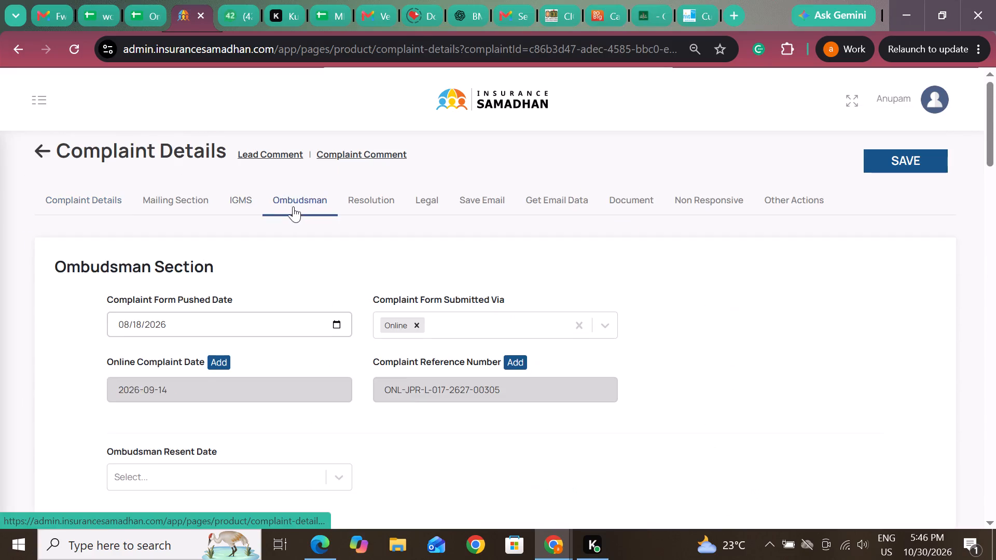
scroll(472, 226, down, 8)
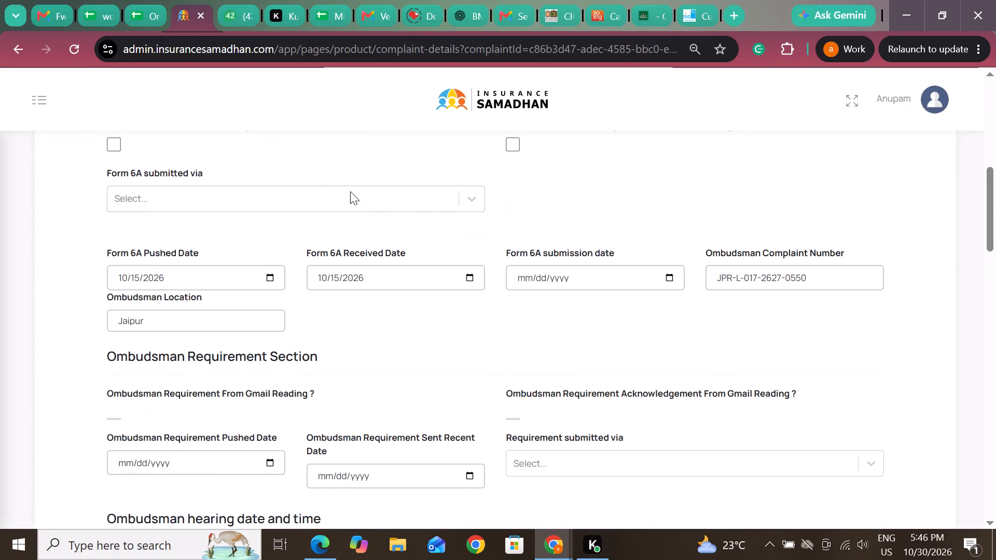
Set Form 6A submitted via to Email with a Form 6A Email Date of 10/28/2026, and save the complaint.
click(317, 183)
click(303, 196)
click(153, 227)
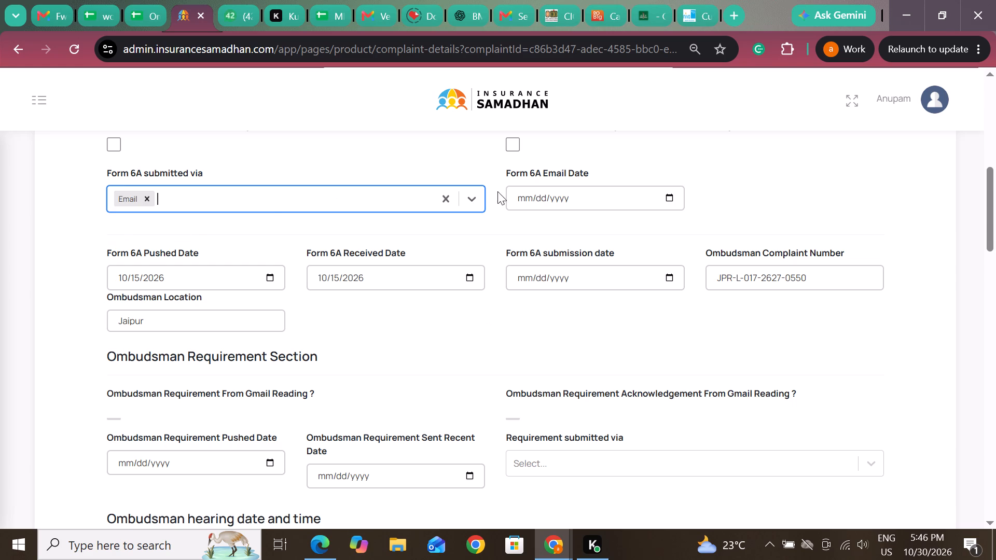
click(668, 199)
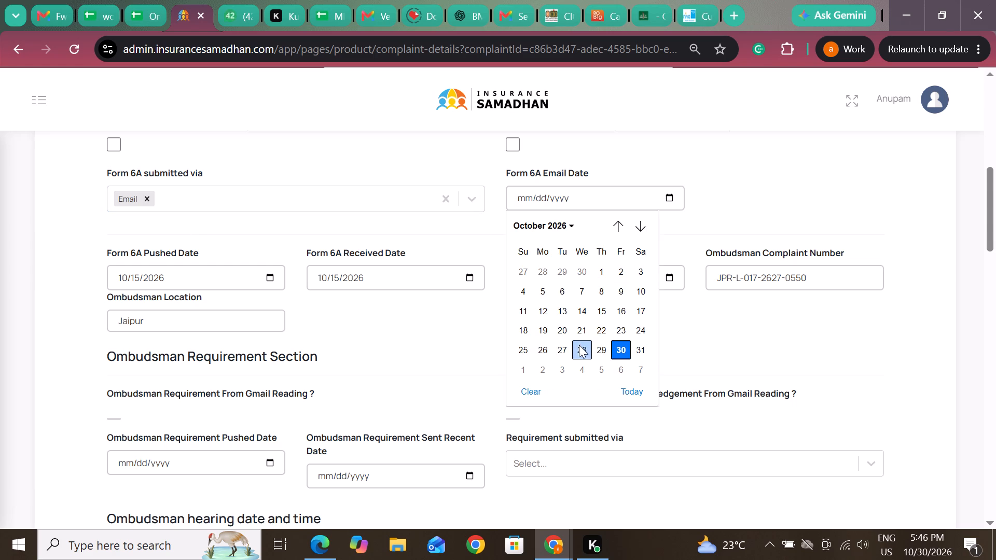
click(579, 345)
scroll(829, 184, up, 9)
click(877, 170)
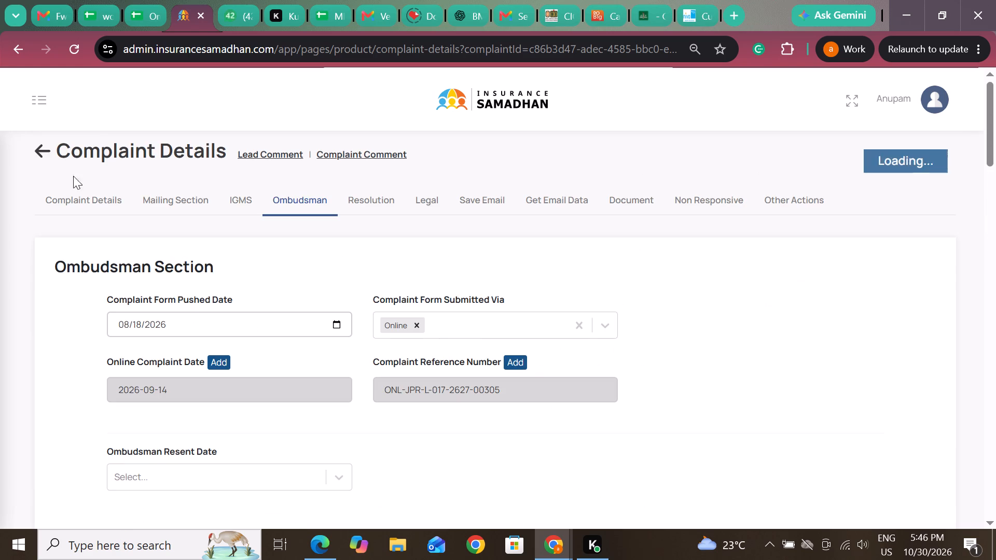
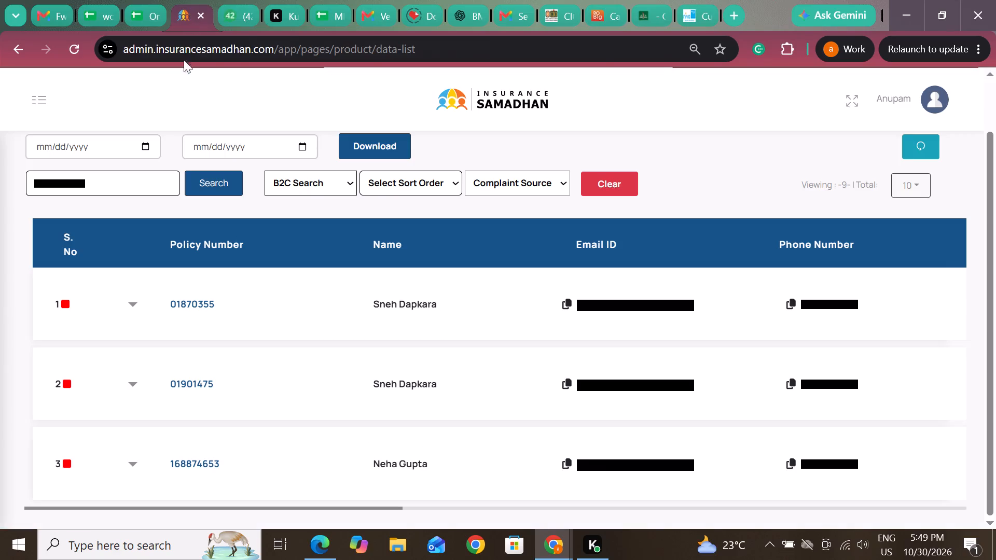
ctrl+triple_click(126, 176)
key(ctrl+v)
click(208, 189)
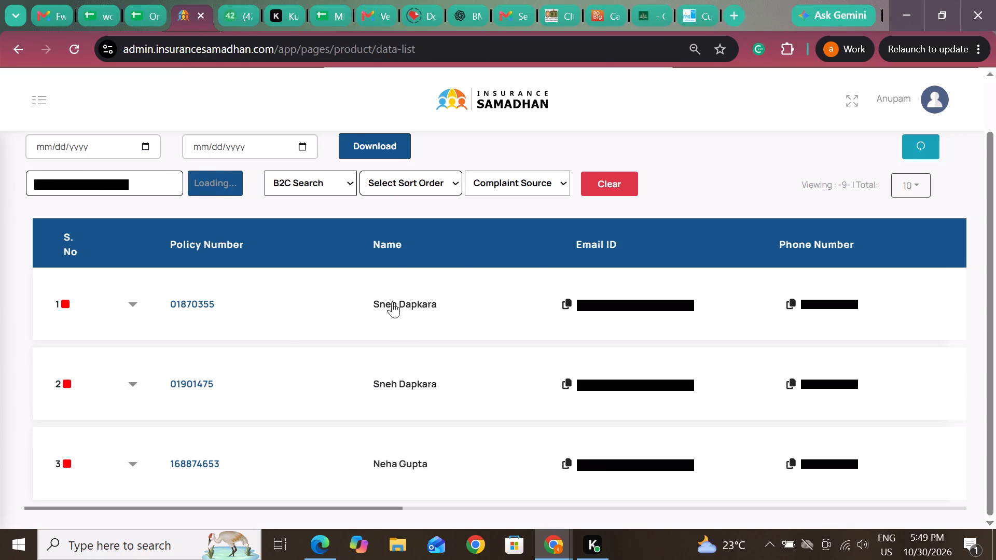
click(138, 185)
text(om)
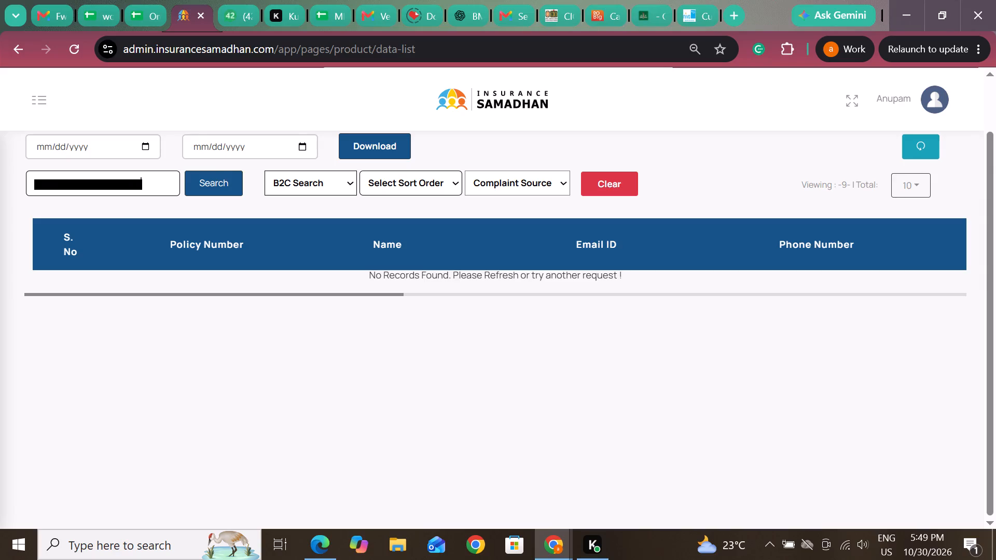
click(229, 184)
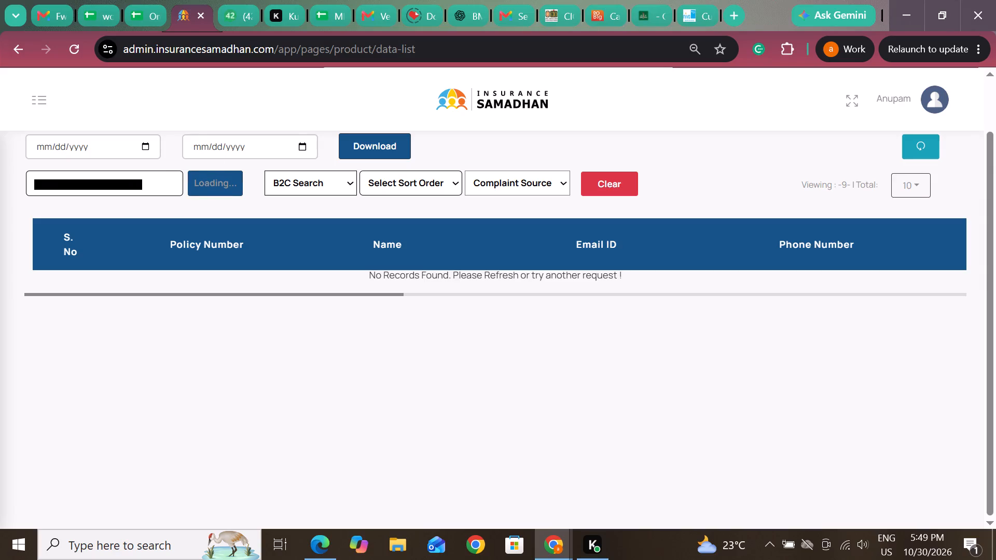
Copy the phone number from the found complaint and call it with the Smartflo dialer.
scroll(403, 288, left, 11)
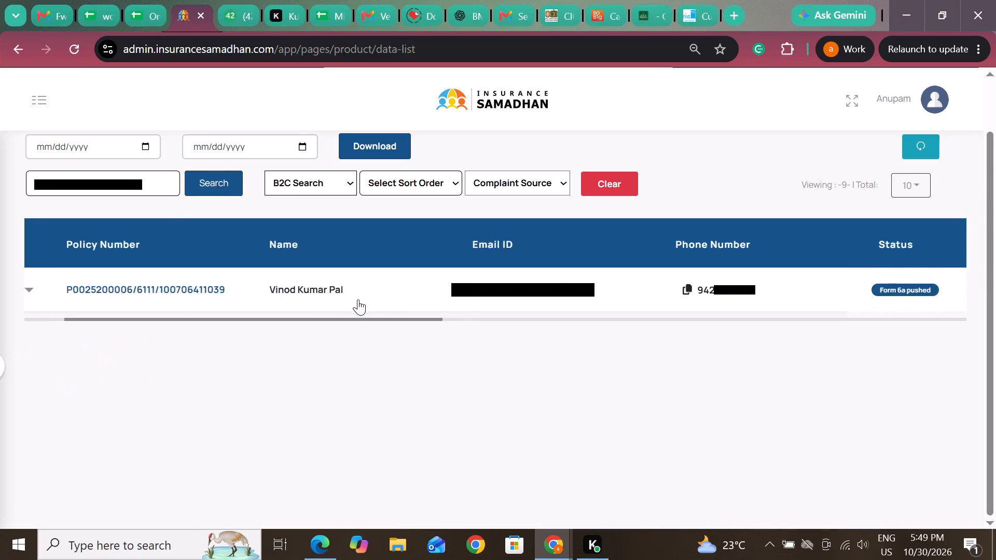
scroll(552, 295, left, 1)
click(597, 292)
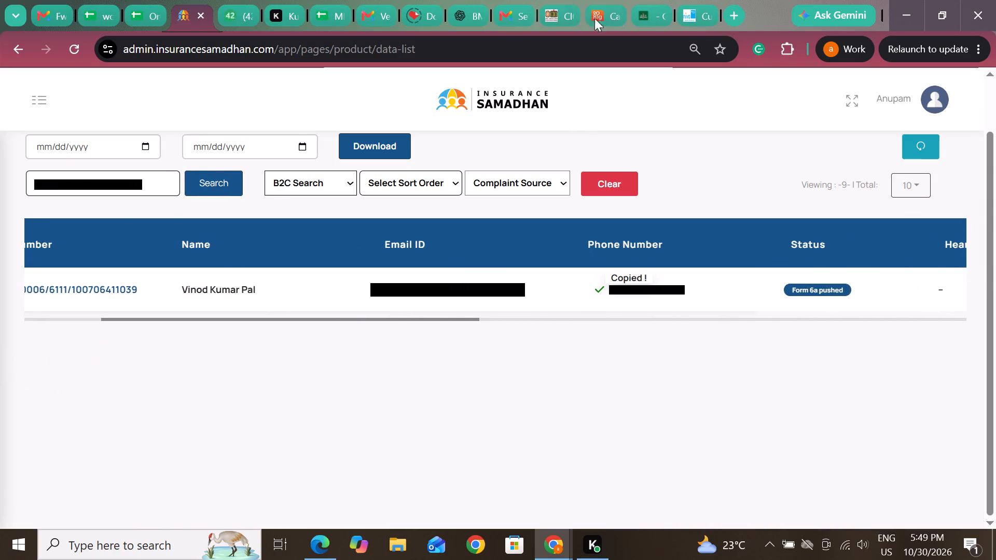
click(602, 24)
ctrl+double_click(488, 171)
key(ctrl+v)
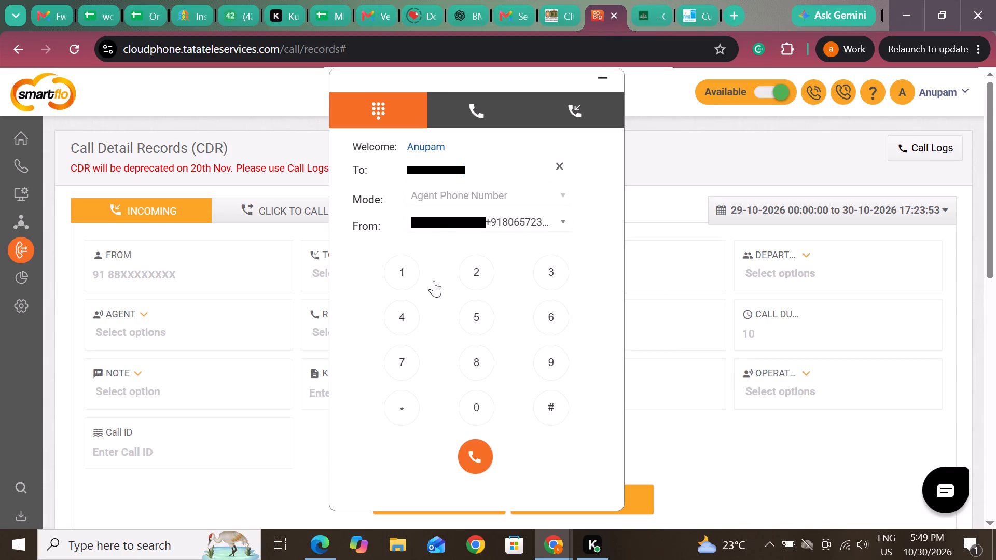
click(471, 462)
scroll(212, 68, up, 5)
Return to the complaints list and review the complaint's Communication Log for earlier contact attempts.
click(203, 18)
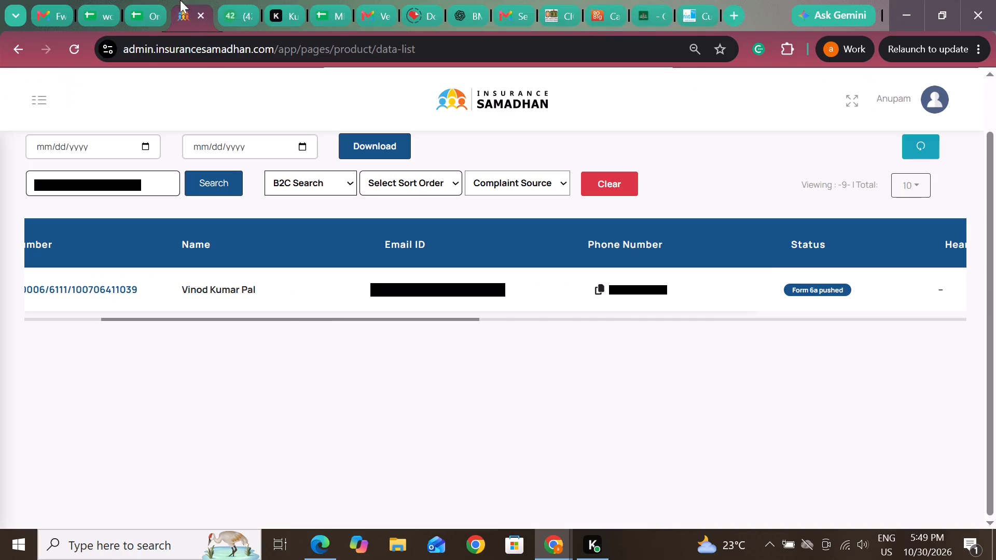
scroll(276, 295, up, 1)
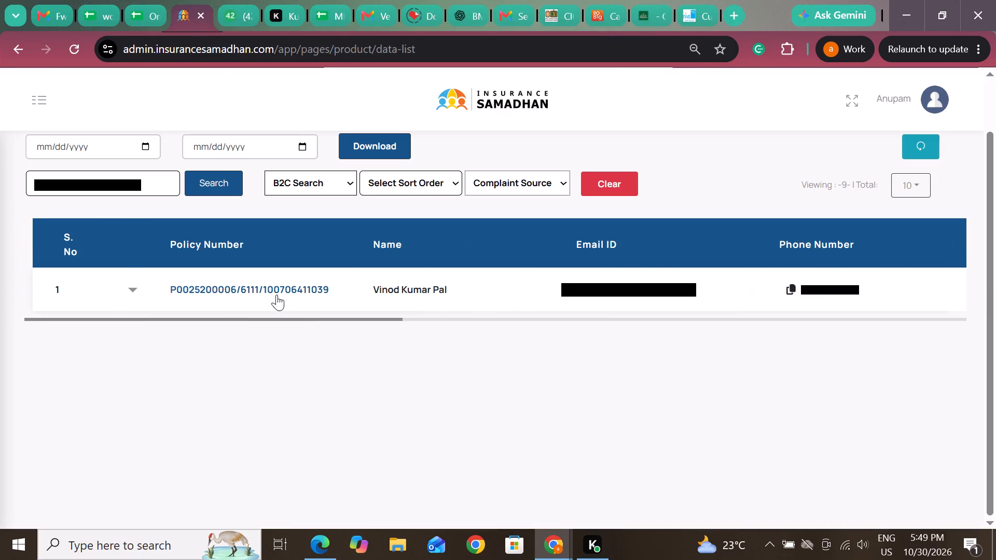
scroll(402, 279, left, 1)
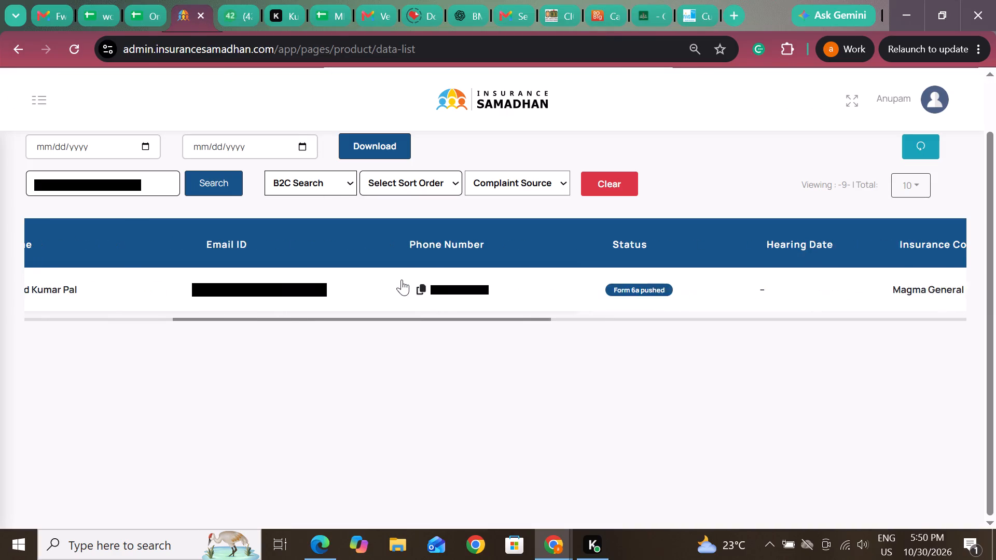
scroll(402, 279, left, 1)
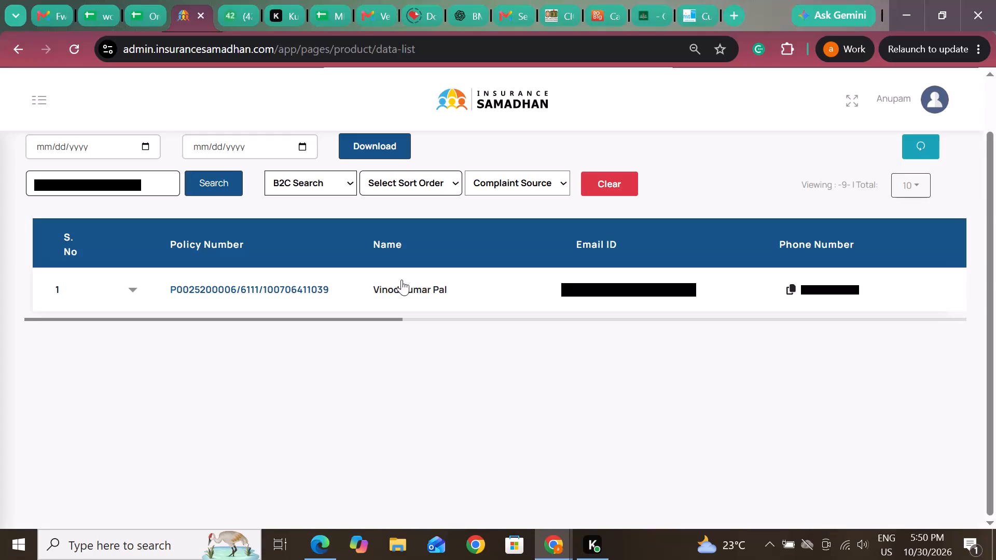
scroll(402, 279, left, 1)
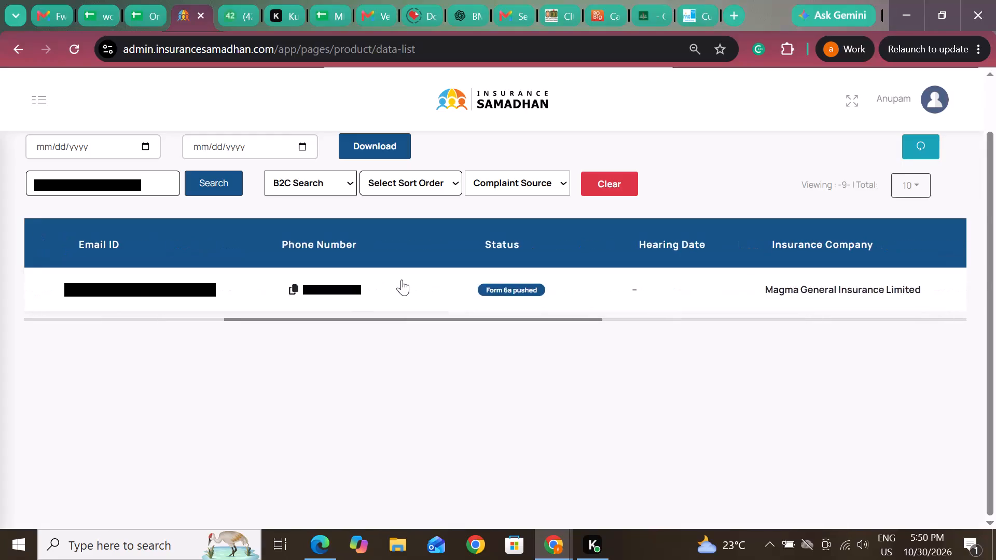
scroll(402, 279, left, 1)
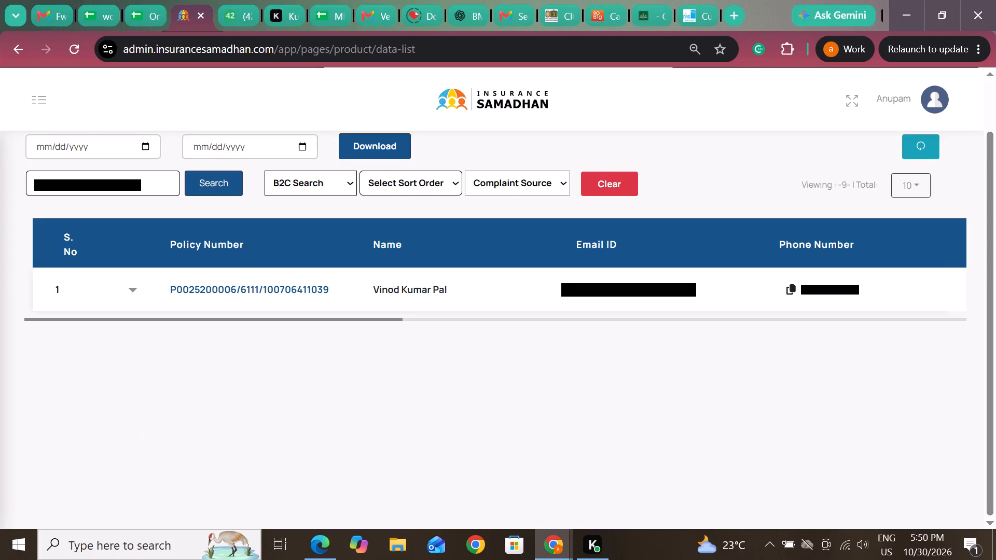
scroll(347, 298, left, 1)
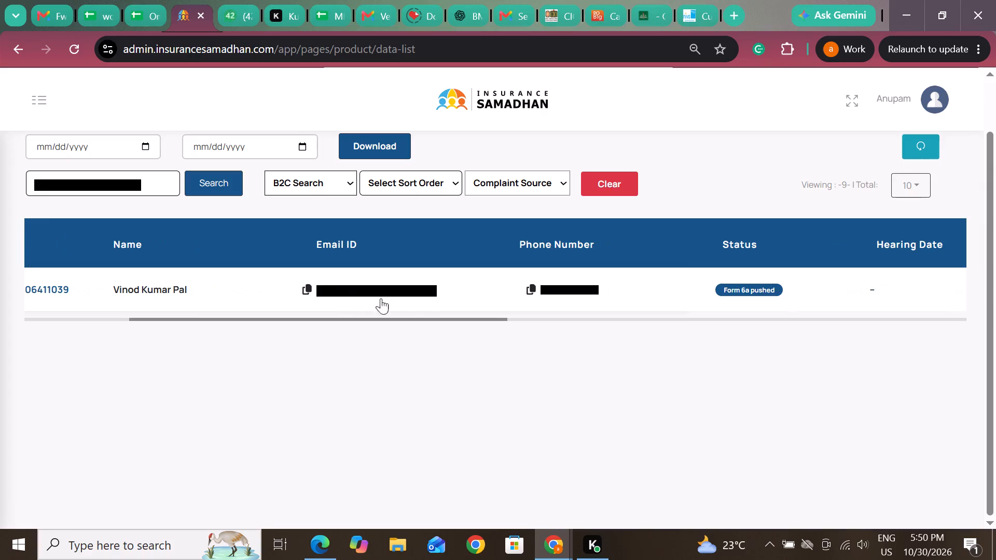
scroll(381, 298, left, 1)
scroll(492, 298, left, 1)
click(492, 298)
click(534, 332)
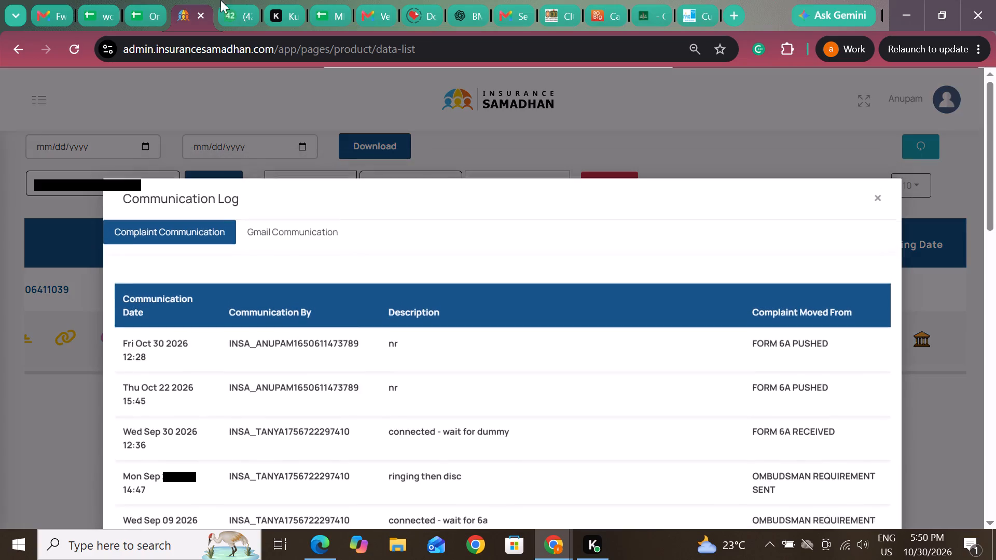
scroll(408, 324, down, 15)
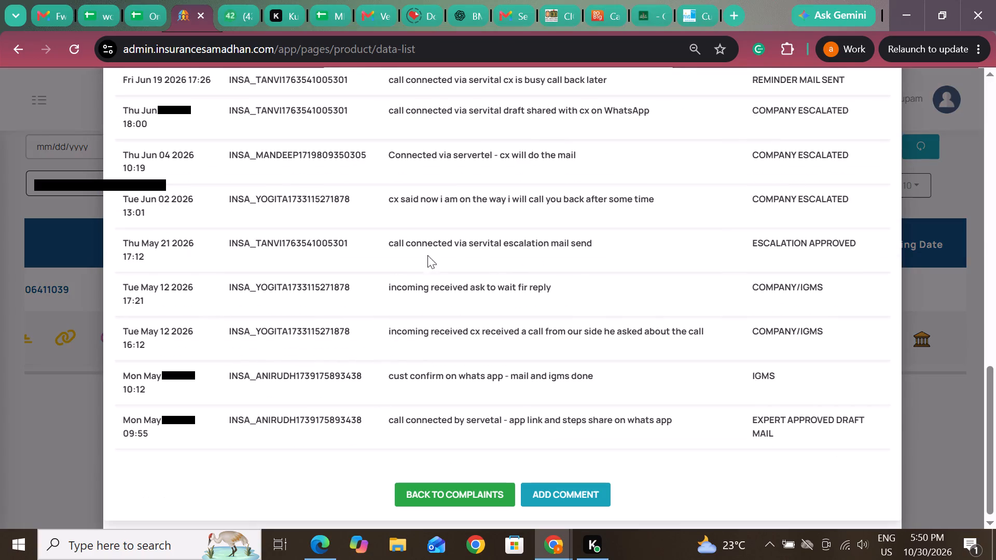
scroll(534, 335, down, 7)
scroll(531, 402, up, 20)
scroll(531, 402, up, 3)
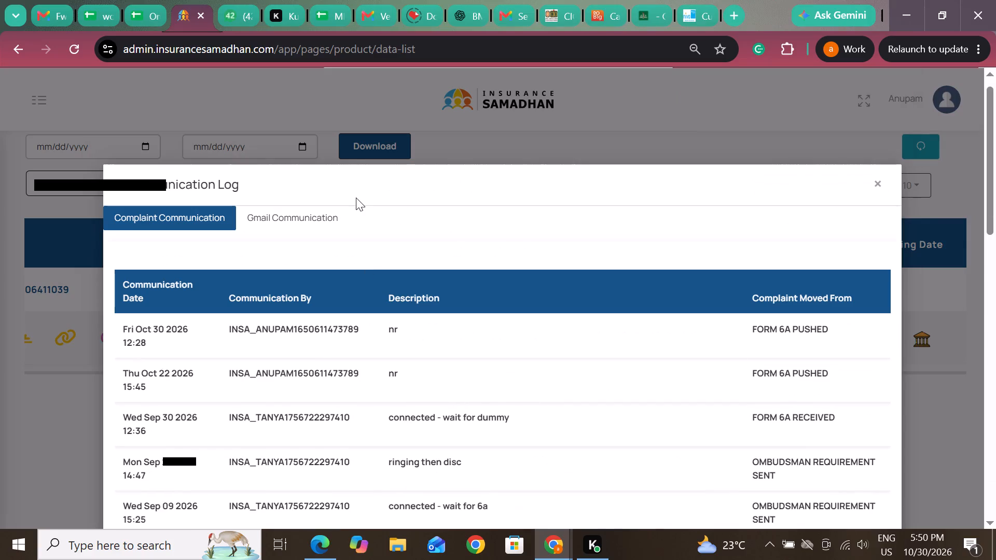
click(445, 147)
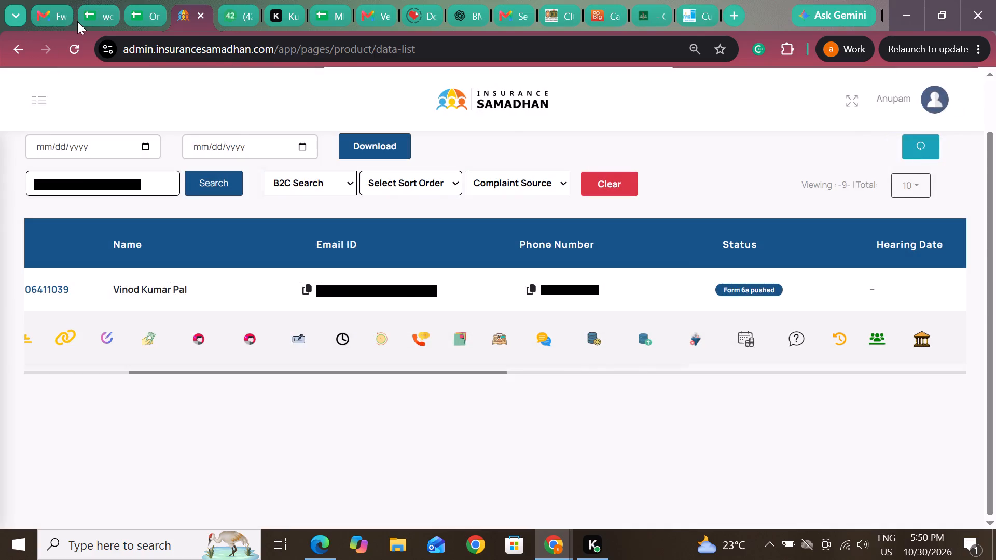
click(58, 22)
scroll(339, 279, down, 6)
click(297, 454)
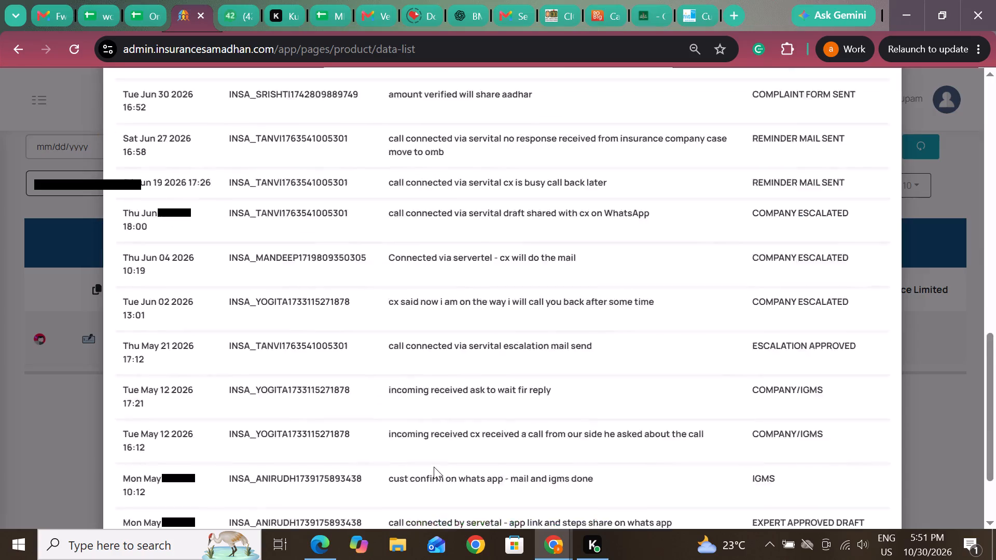
scroll(424, 424, up, 8)
scroll(389, 373, up, 5)
click(347, 96)
Collapse the complaint's action row and open its Complaint Details page from the policy number.
scroll(173, 299, right, 7)
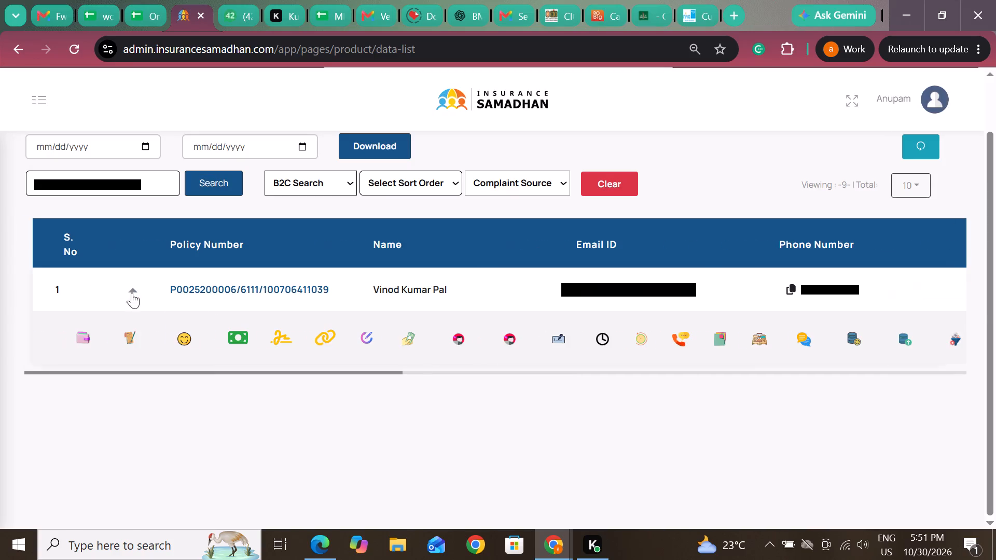
click(121, 290)
scroll(349, 289, right, 1)
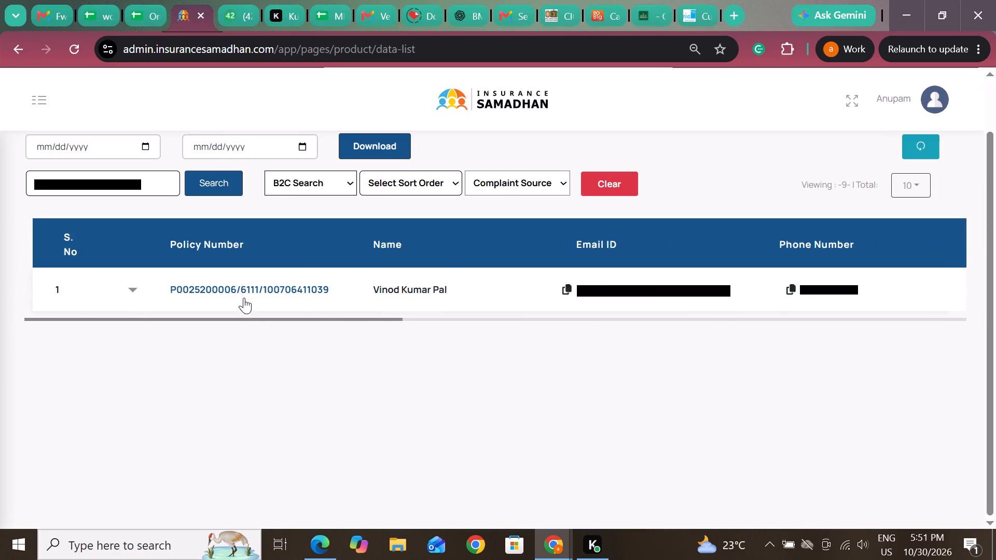
click(240, 297)
click(241, 288)
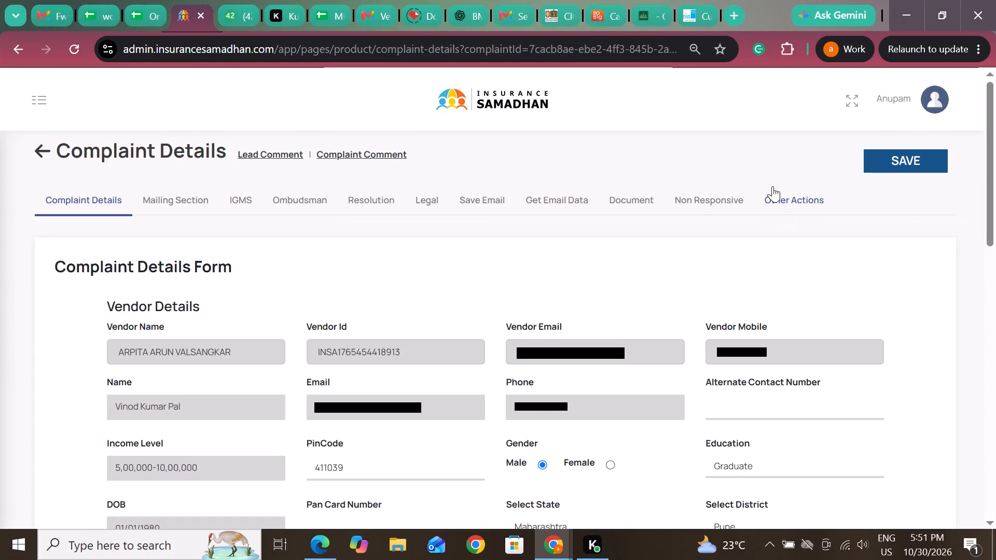
click(772, 186)
scroll(72, 183, down, 8)
click(88, 241)
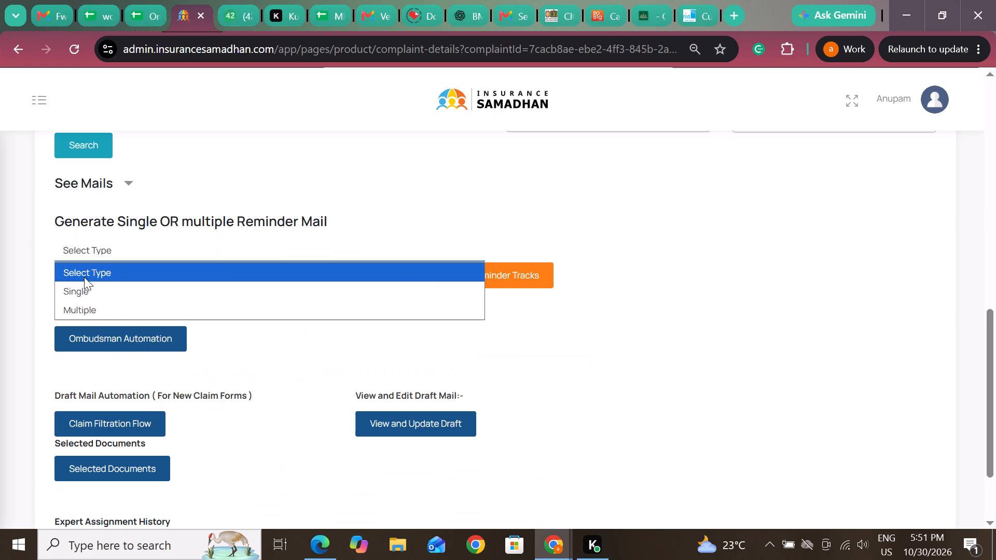
click(82, 280)
click(92, 244)
click(86, 292)
scroll(269, 107, down, 6)
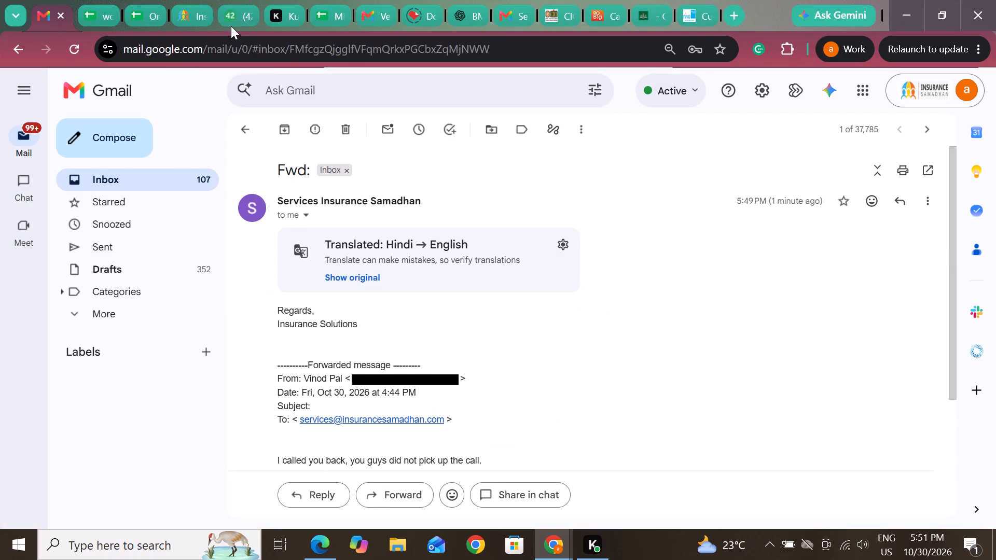
click(199, 18)
click(379, 155)
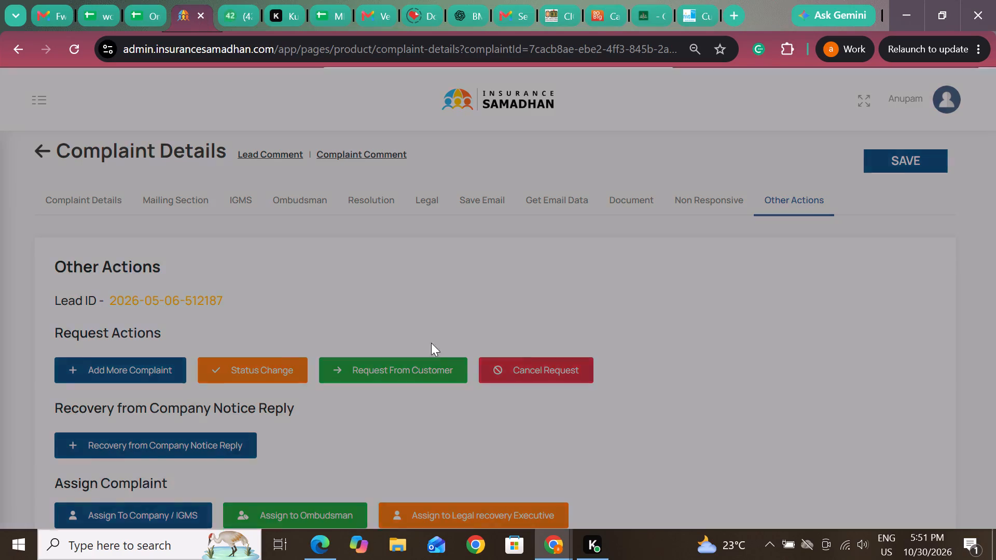
click(384, 117)
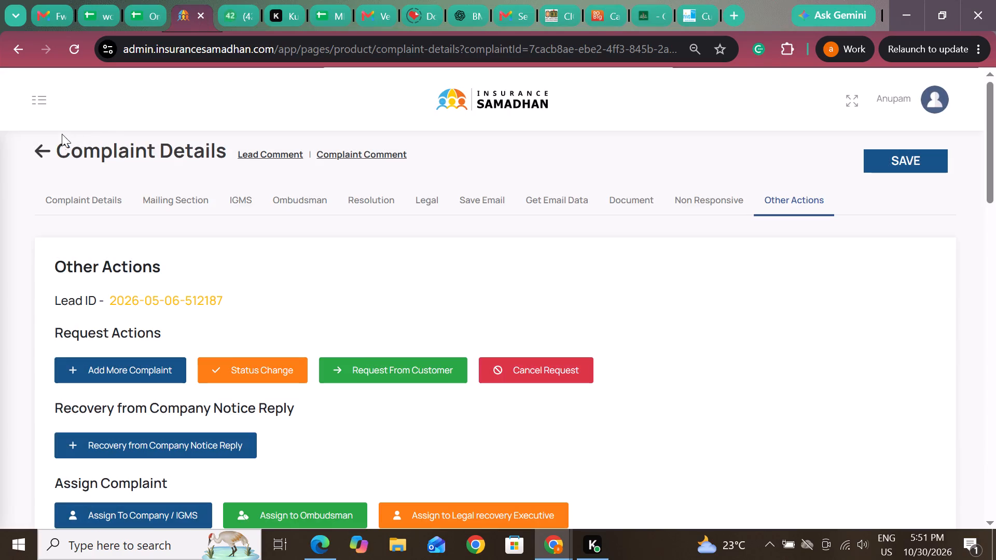
click(48, 156)
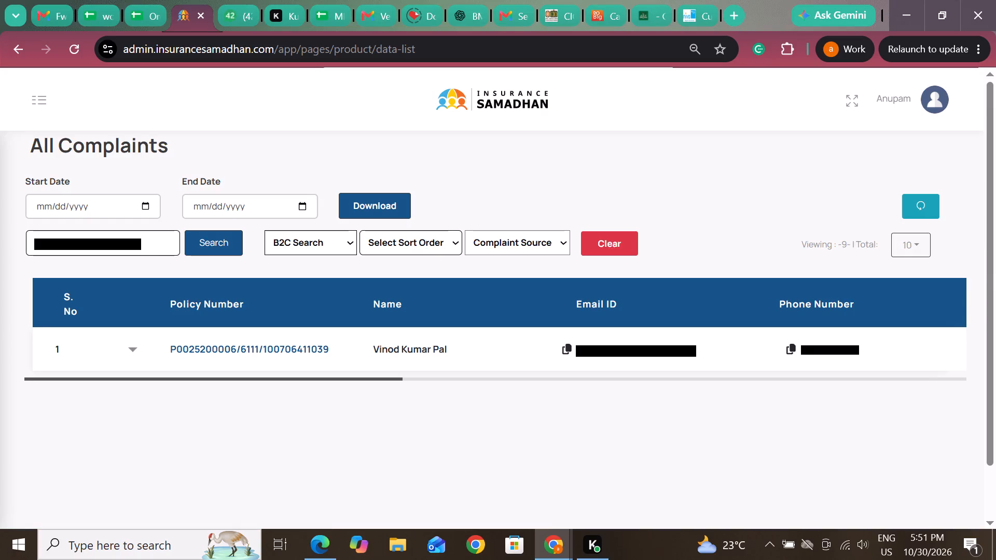
drag(336, 379, 0, 344)
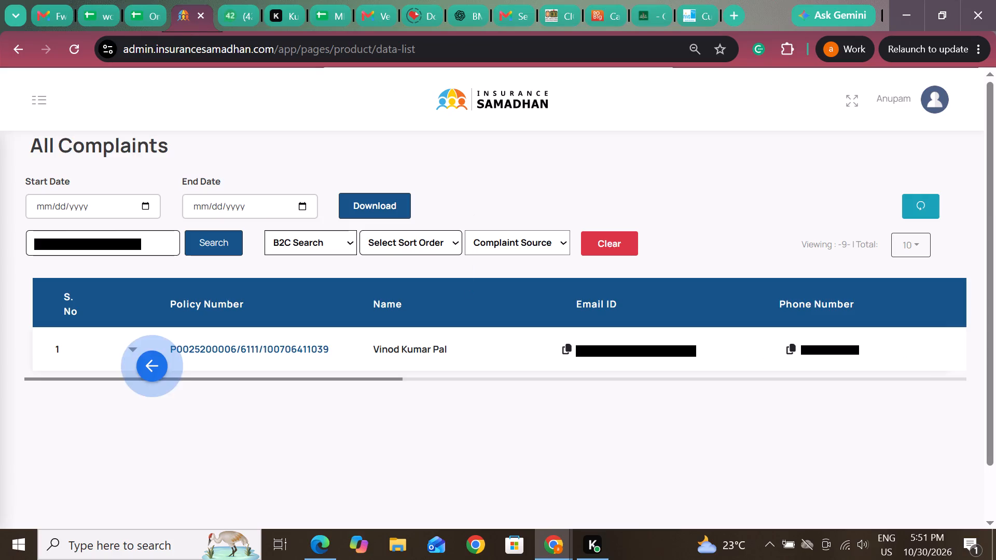
scroll(486, 324, left, 2)
click(33, 149)
click(39, 148)
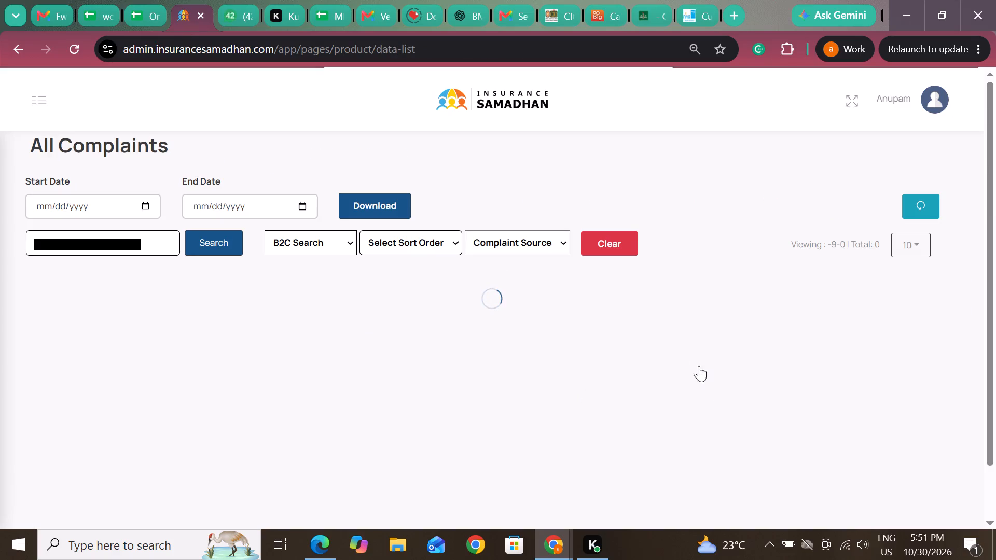
scroll(698, 359, left, 1)
click(589, 348)
scroll(575, 7, left, 2)
click(594, 20)
triple_click(479, 174)
key(ctrl+v)
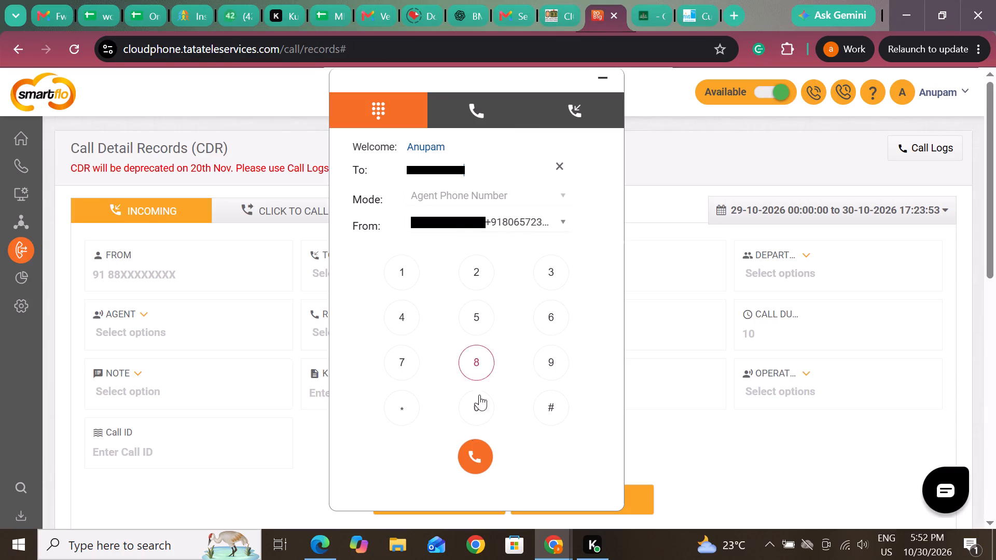
click(465, 473)
click(469, 467)
Switch back to the Insurance Samadhan All Complaints list showing the client's Magma General Insurance complaint.
click(183, 15)
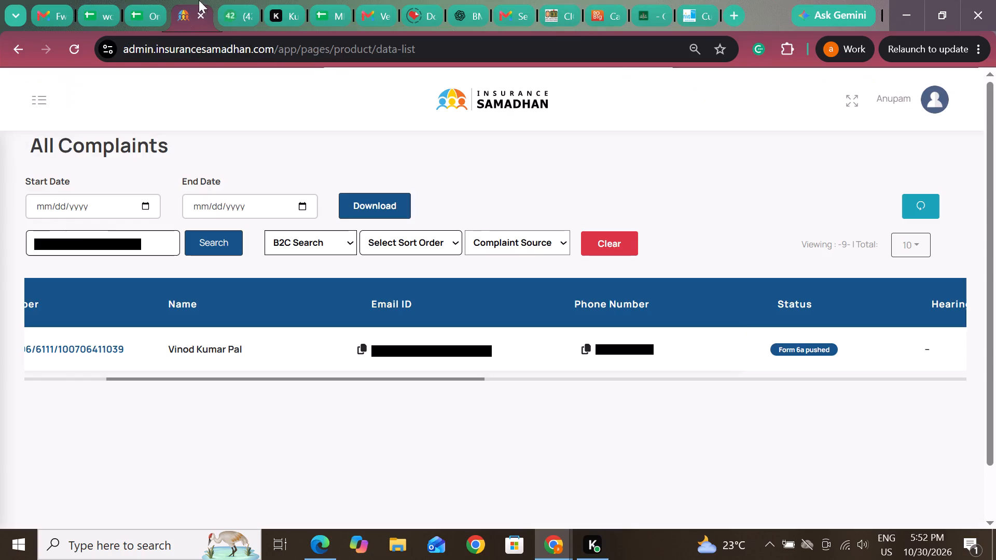
scroll(331, 337, up, 1)
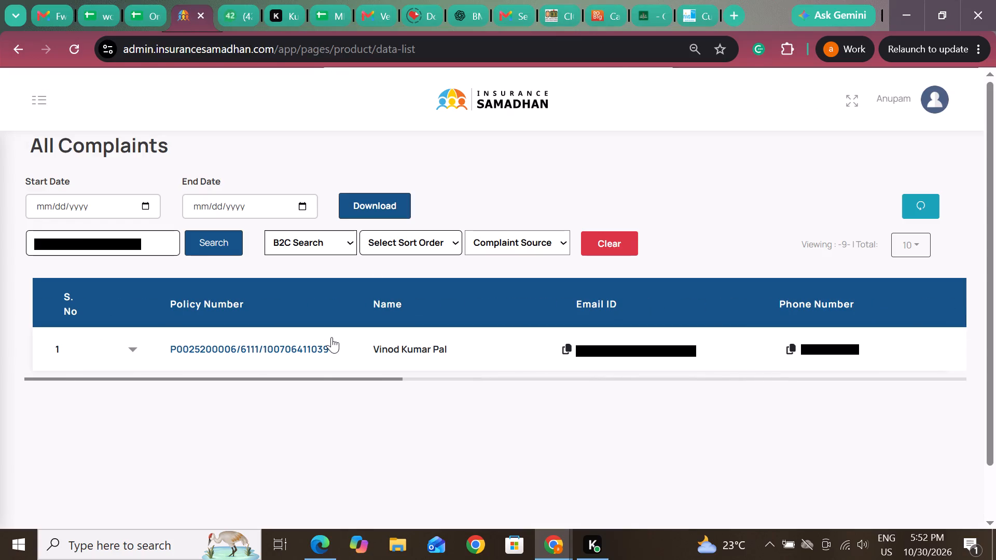
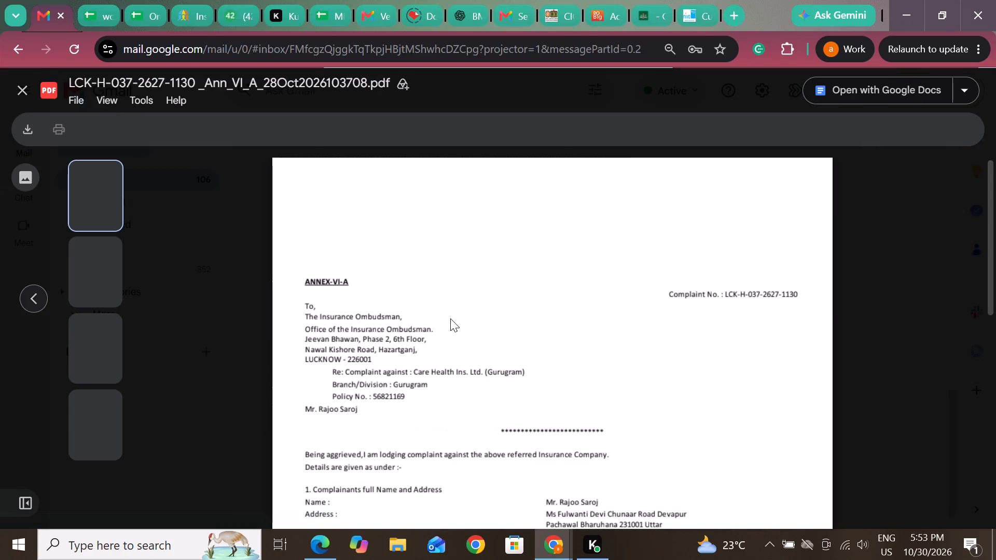
Copy the policy number from the Annex VI-A PDF and search the Insurance Samadhan All Complaints list for it.
drag(389, 395, 426, 399)
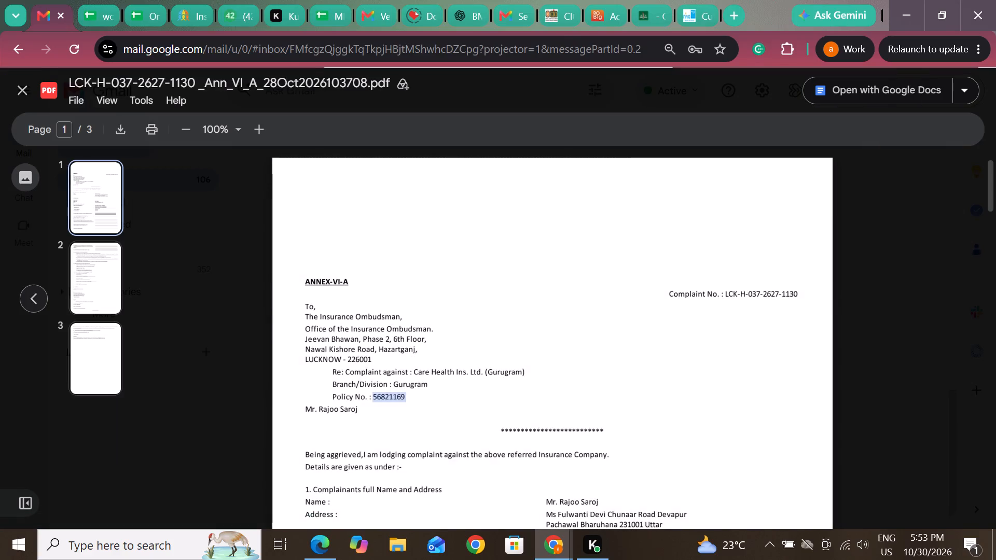
key(ctrl+c)
key(ctrl+c)
key(ctrl+c)
click(205, 26)
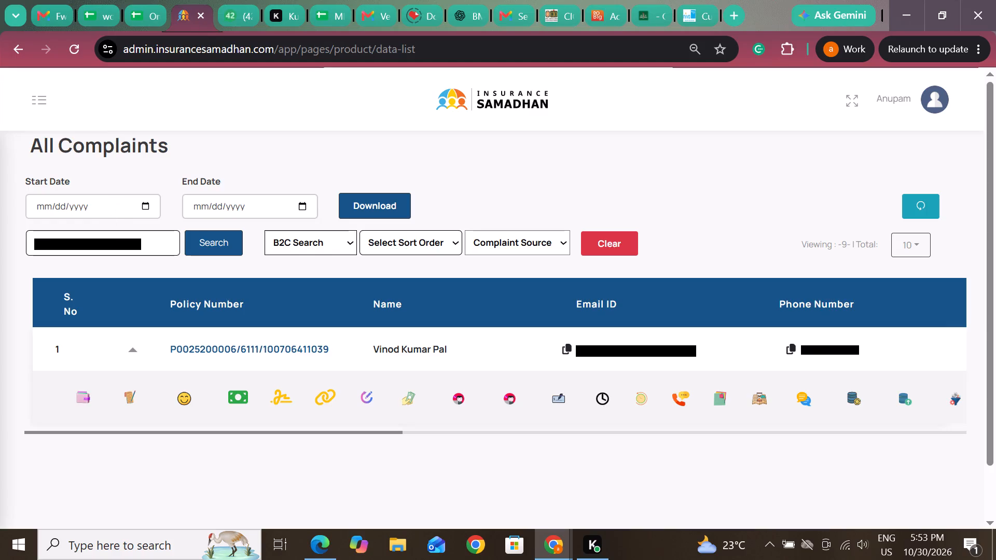
ctrl+triple_click(111, 236)
key(ctrl+v)
ctrl+click(209, 236)
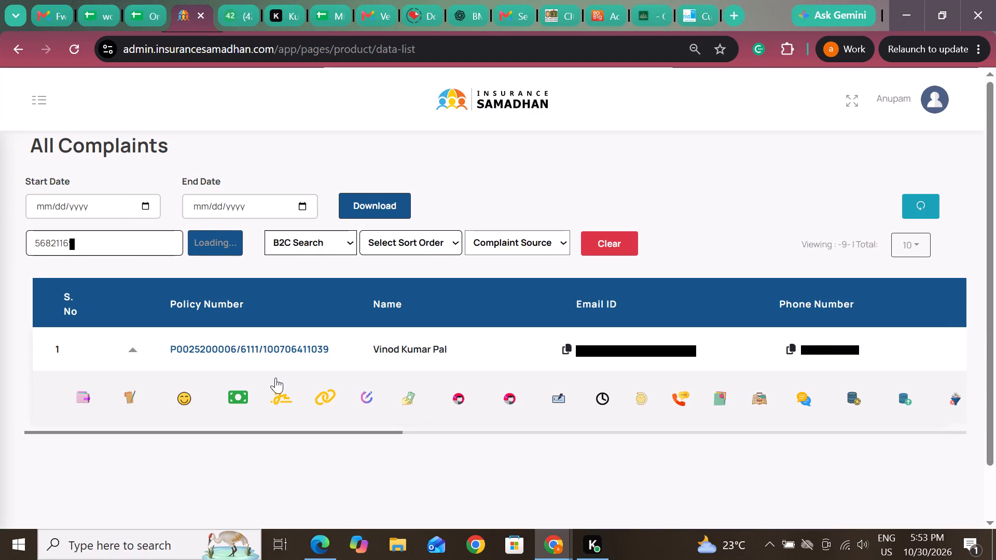
scroll(322, 357, up, 1)
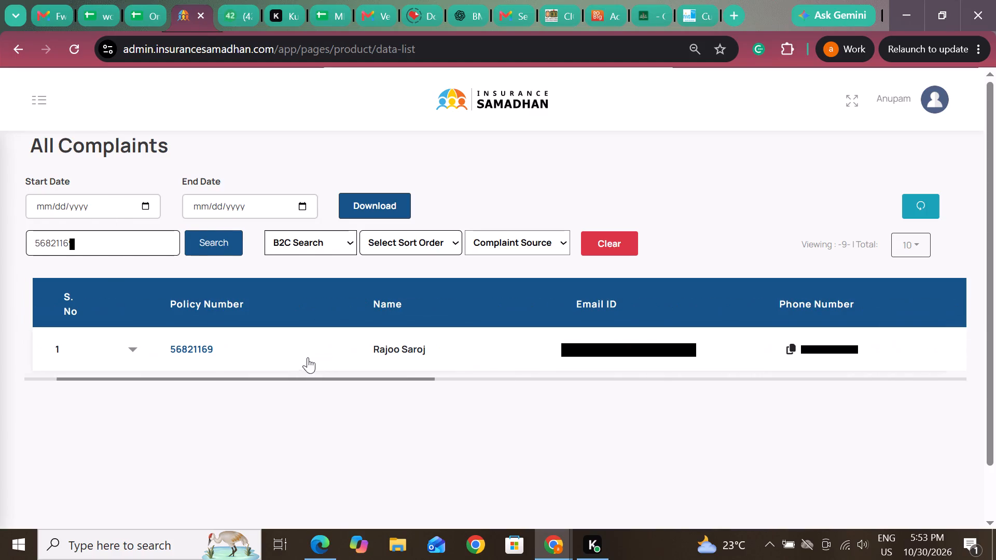
Return to the Annex VI-A PDF in Gmail and select the Ombudsman complaint number for copying.
click(86, 17)
click(41, 21)
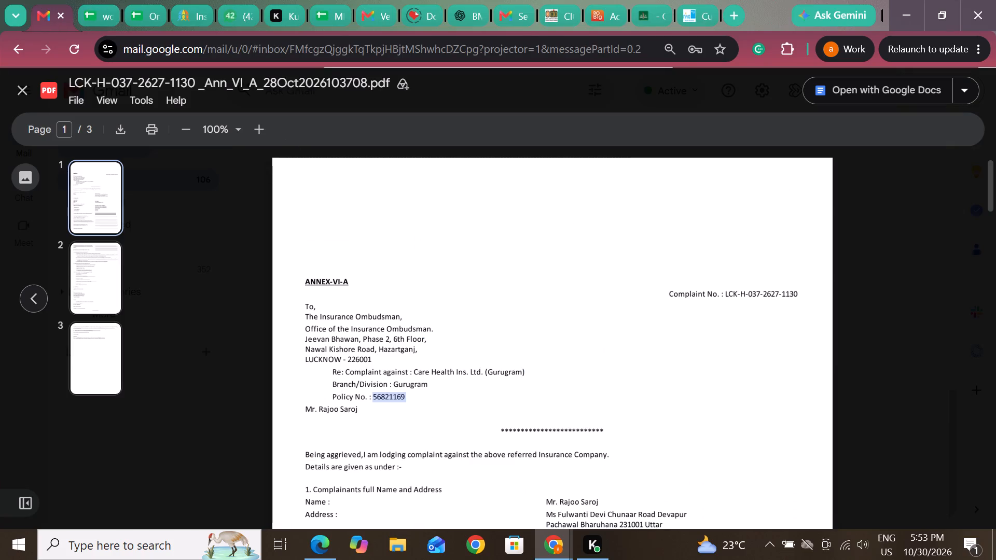
drag(731, 298, 785, 295)
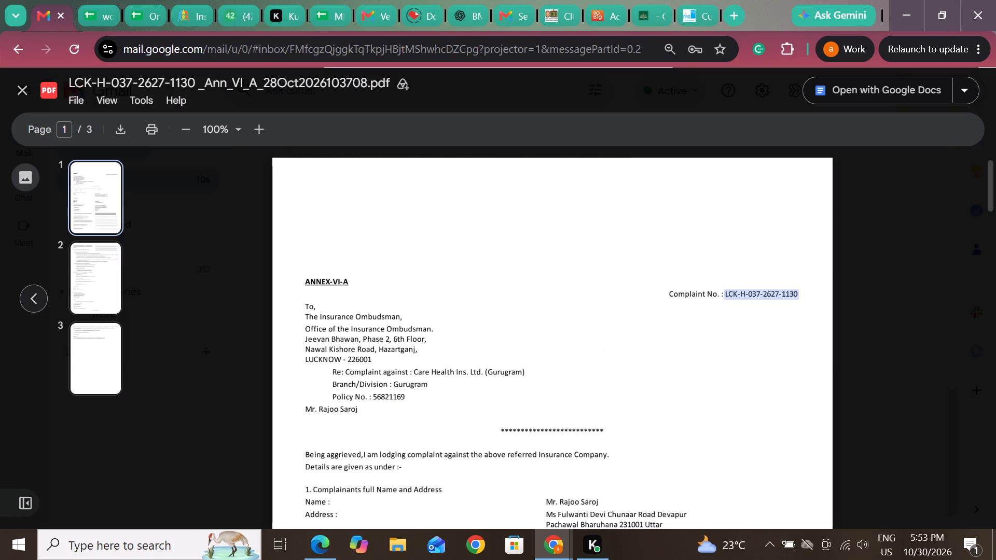
Copy the selected Ombudsman complaint number from the Annex VI-A PDF and switch to the Insurance Samadhan All Complaints list.
key(ctrl+c)
key(ctrl+c)
key(ctrl+c)
key(ctrl+c)
key(ctrl+c)
click(199, 16)
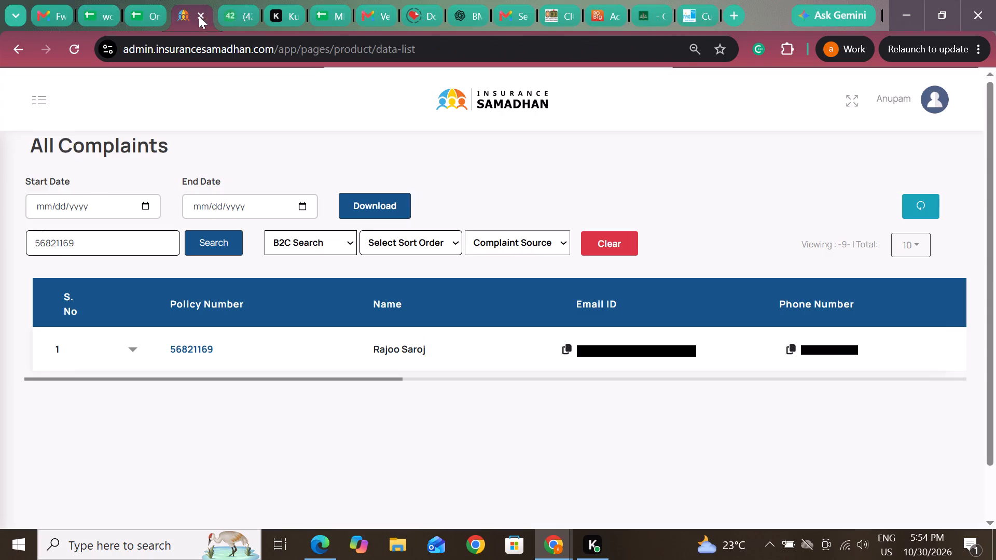
Look through the communication log of the Care Health policy's complaint, then close it and collapse the complaint's row.
scroll(306, 346, up, 3)
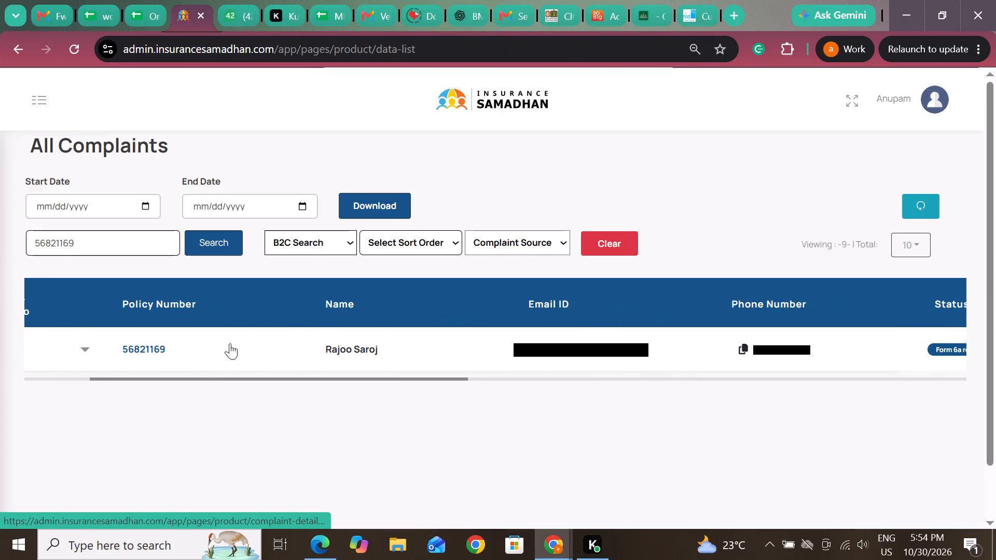
click(716, 360)
click(752, 398)
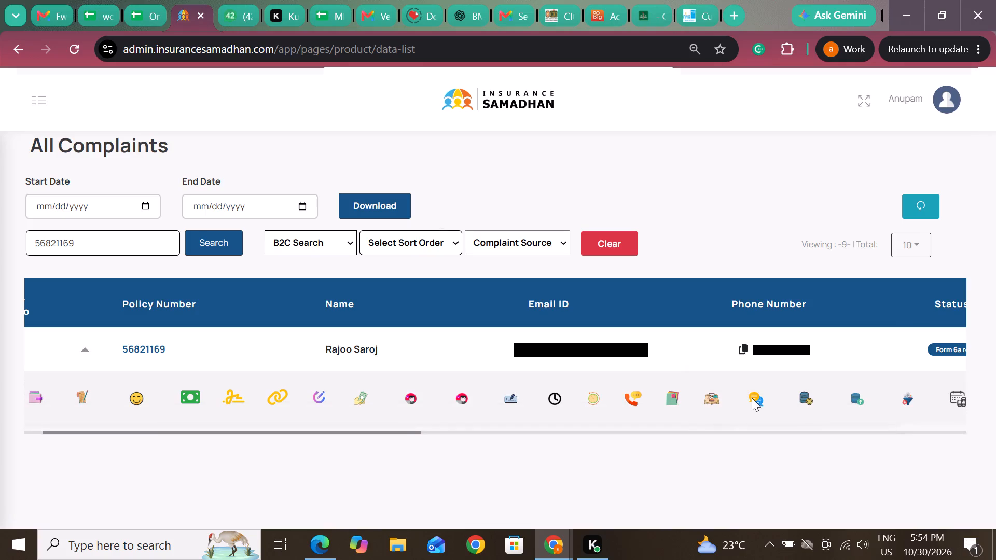
scroll(414, 346, up, 6)
click(364, 95)
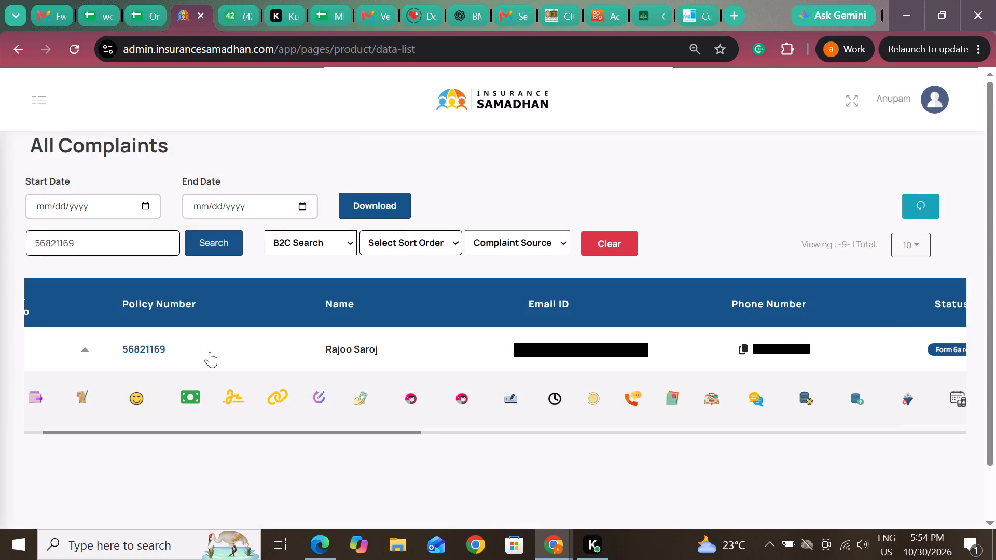
scroll(270, 365, up, 1)
click(143, 346)
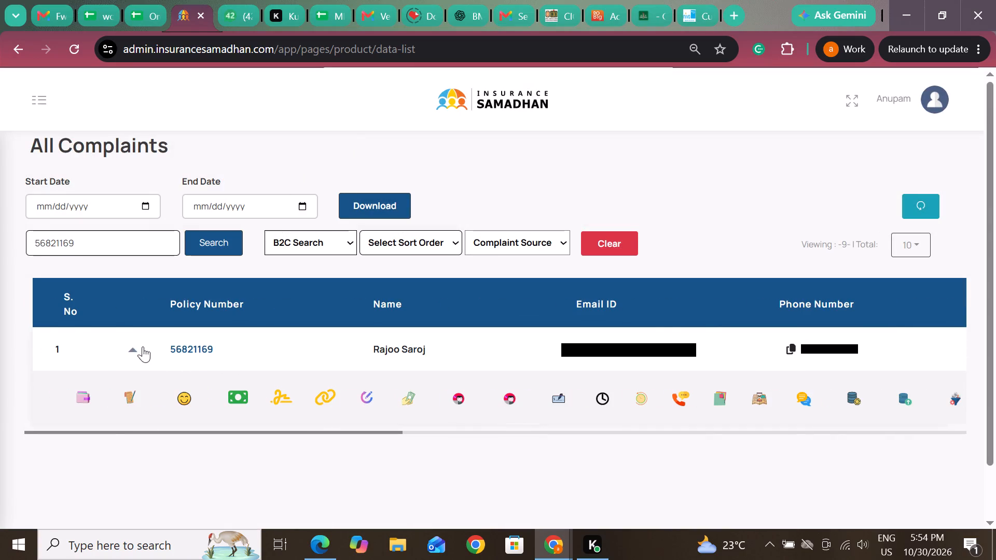
scroll(287, 365, up, 1)
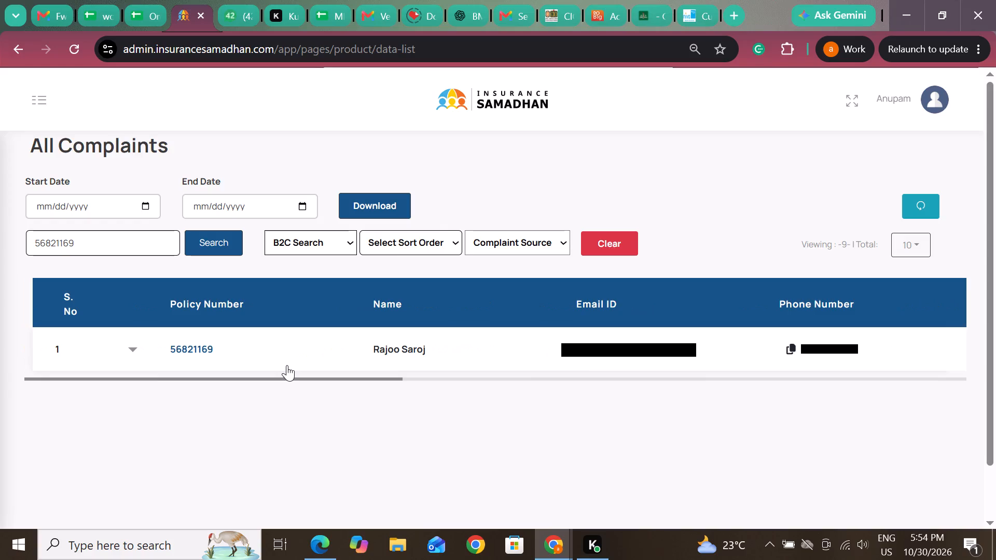
Check the complaint's status in its row and review its communication log again before closing it.
scroll(627, 329, left, 1)
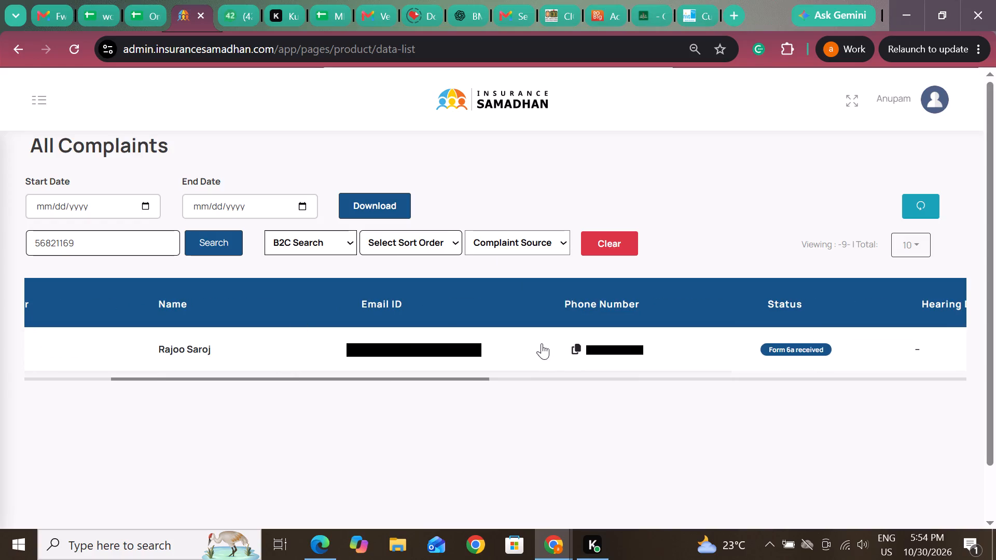
scroll(542, 343, left, 1)
click(540, 345)
click(596, 397)
scroll(206, 258, up, 7)
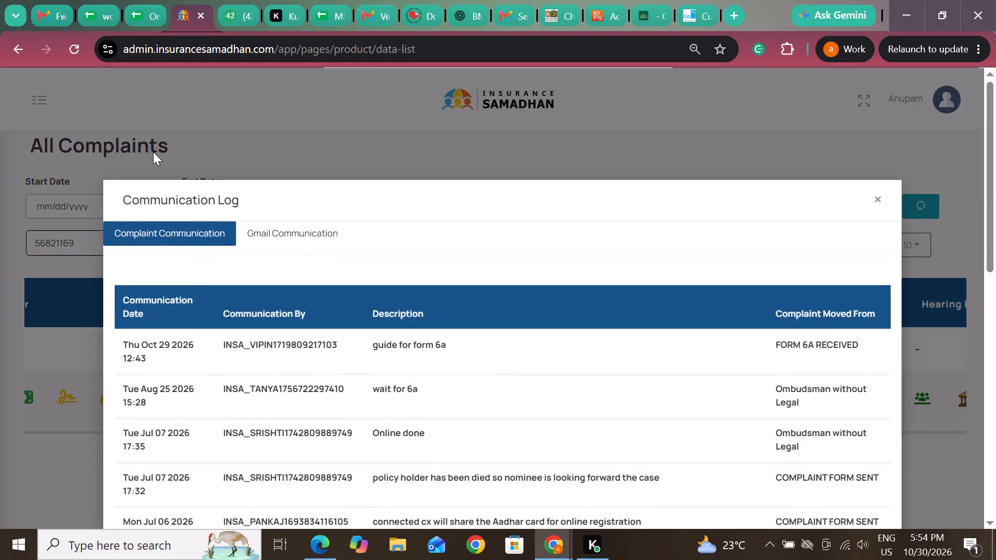
click(96, 75)
click(35, 21)
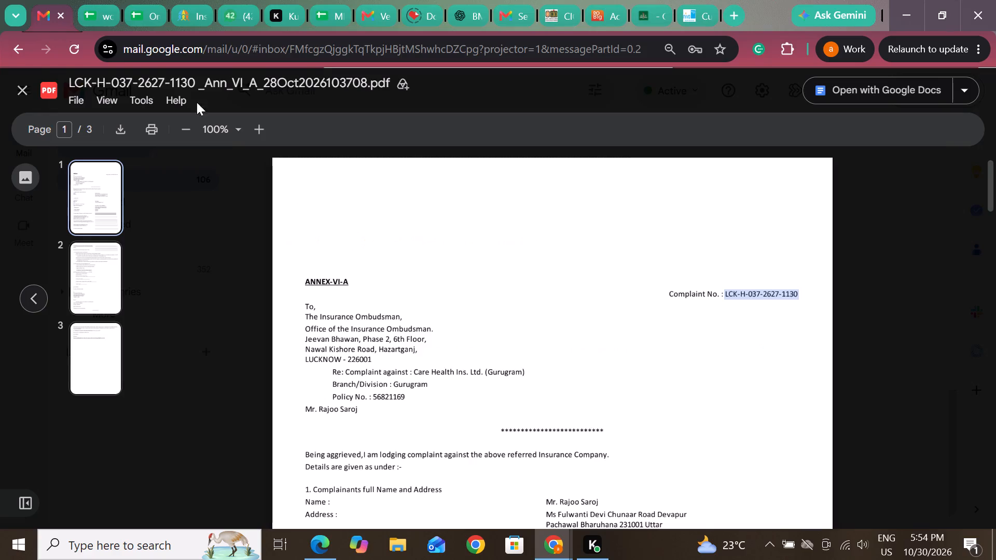
scroll(301, 307, down, 7)
scroll(337, 299, down, 15)
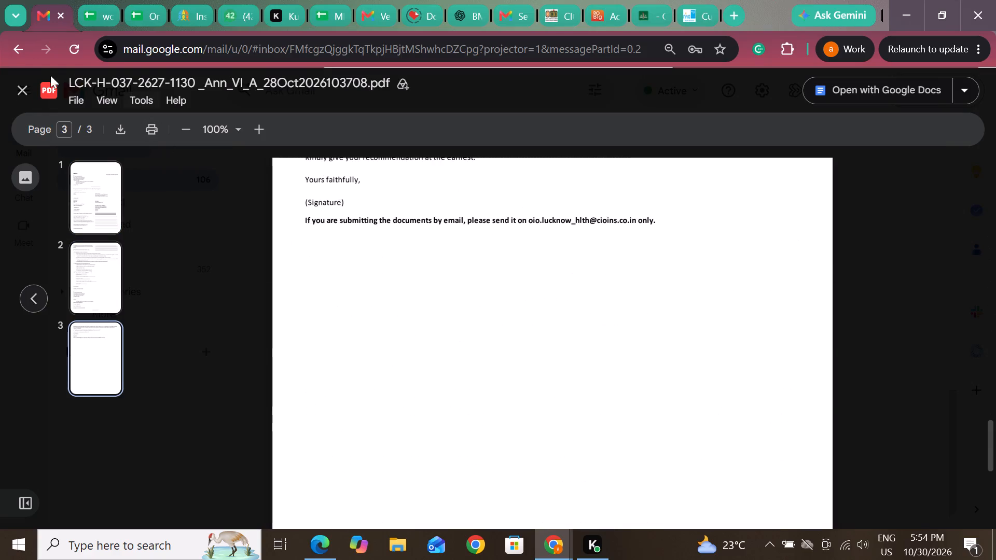
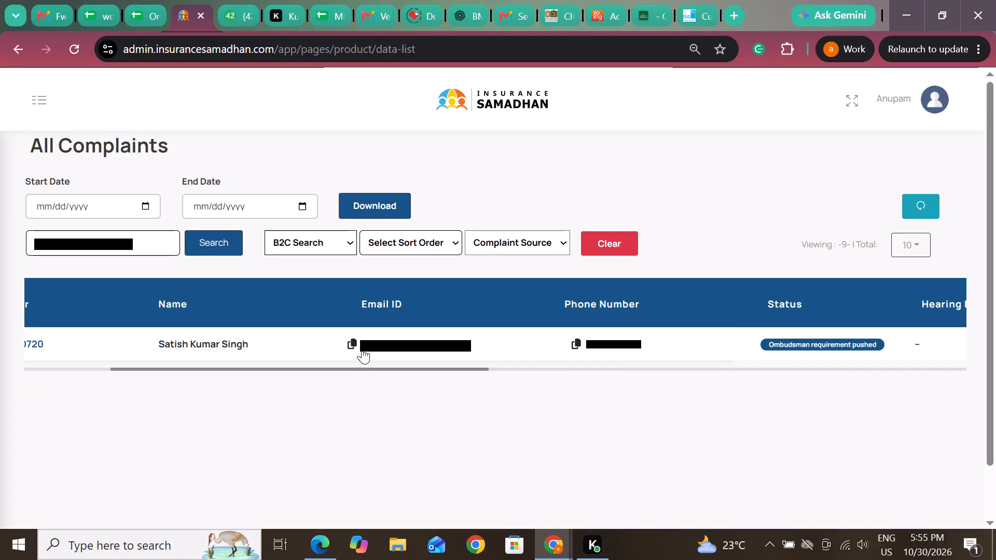
scroll(359, 342, up, 1)
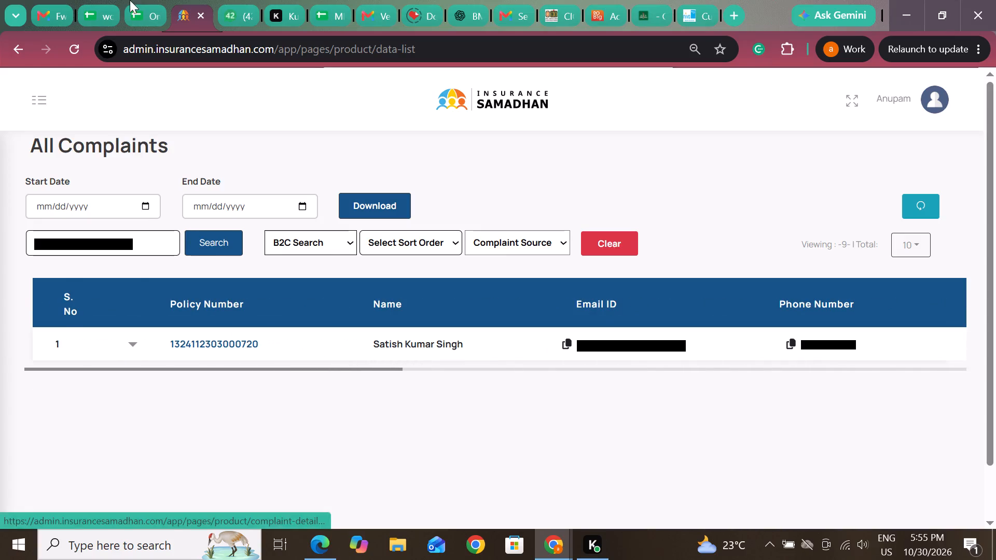
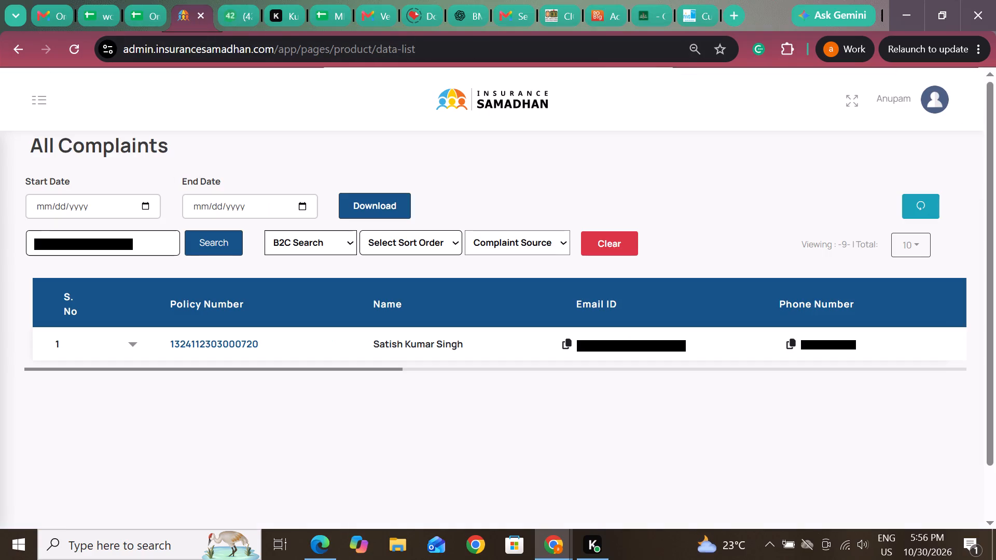
Search All Complaints for the policy number from the Ombudsman requirement email and open the matching complaint's details.
ctrl+triple_click(151, 247)
key(ctrl+v)
click(212, 251)
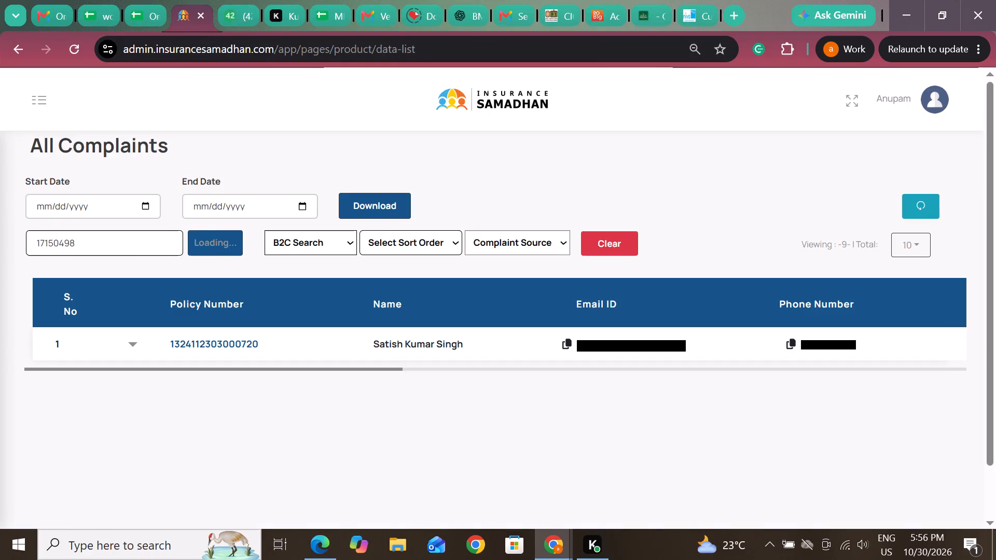
scroll(354, 344, right, 1)
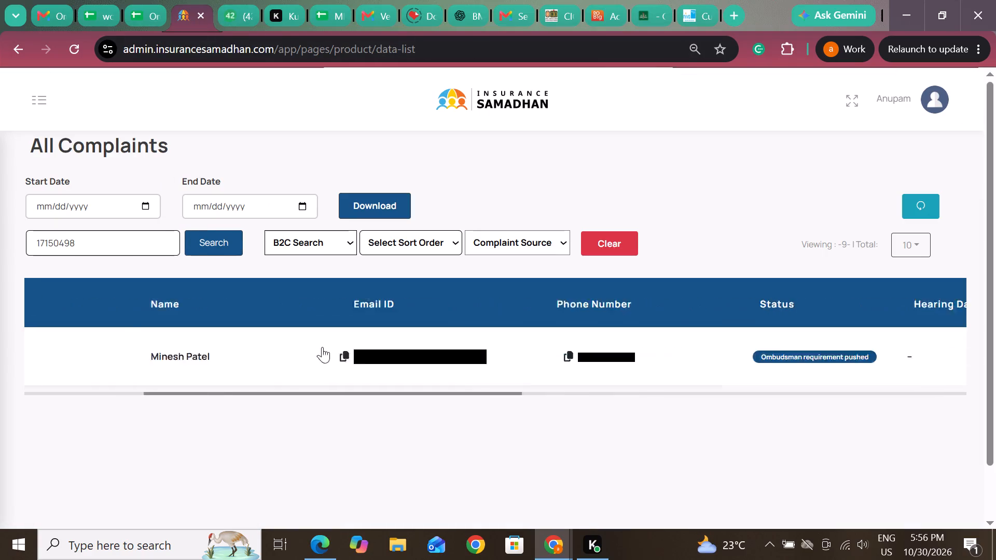
scroll(322, 347, right, 1)
click(204, 354)
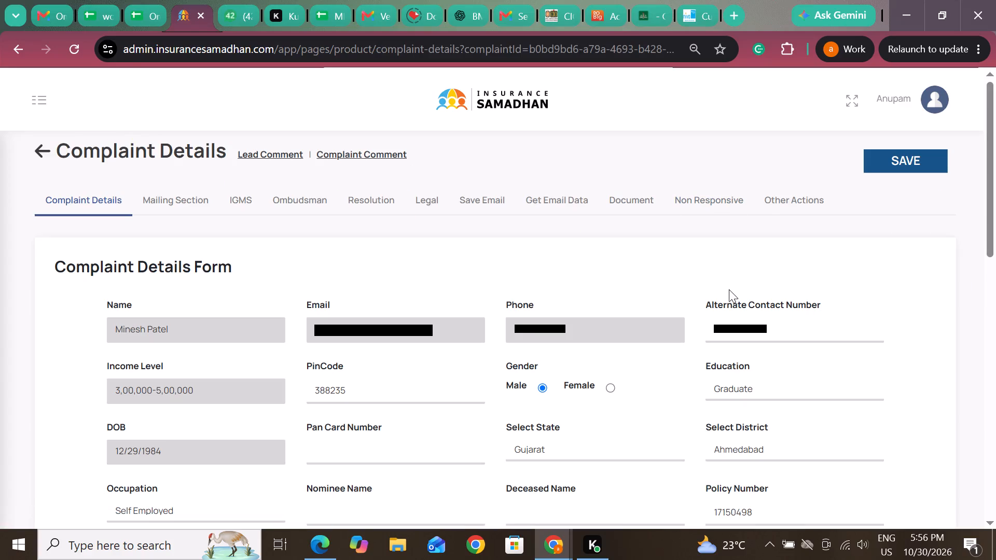
Open the complaint's uploaded IGMS/Ombudsman documents, review the form6ADoc PDF and close it.
click(769, 206)
scroll(150, 206, down, 5)
click(122, 271)
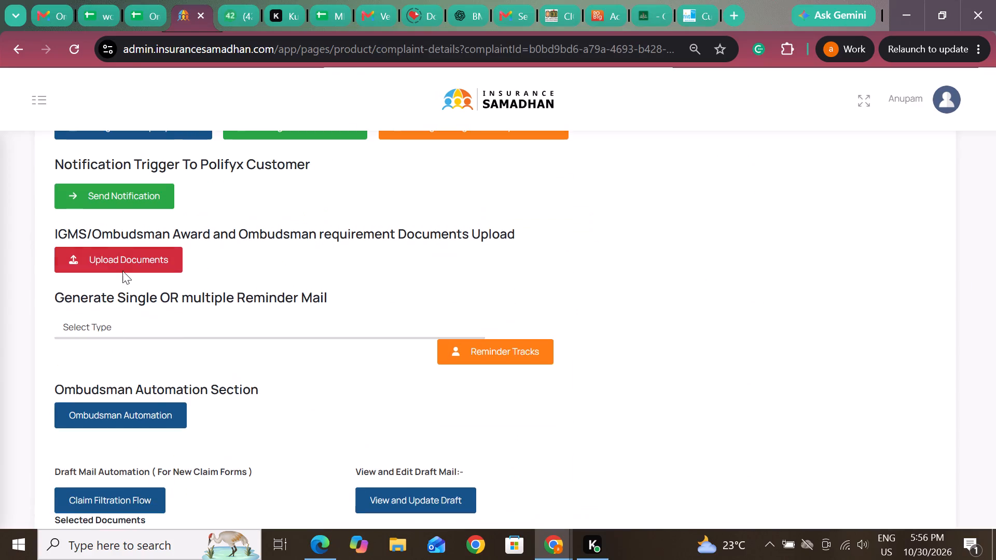
click(388, 324)
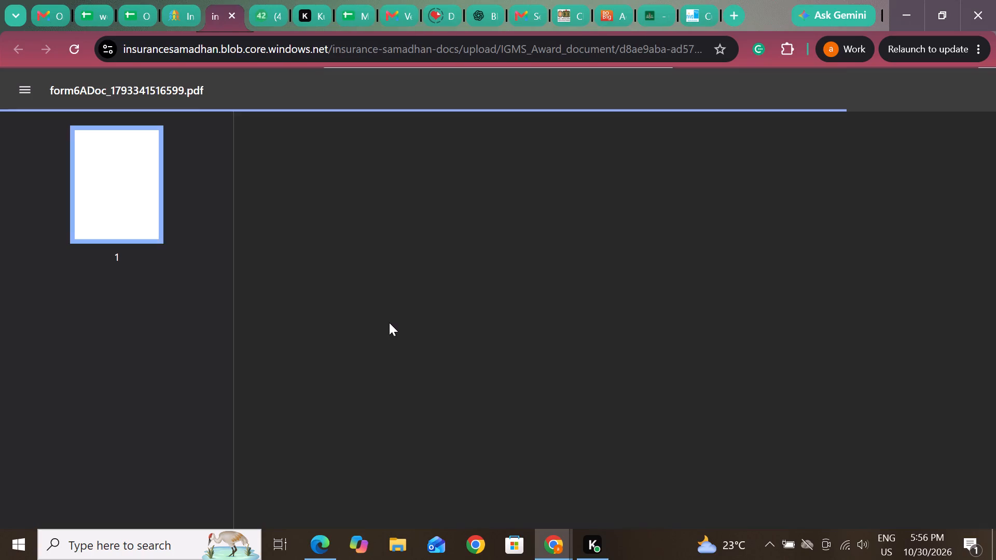
scroll(394, 297, down, 15)
scroll(364, 317, up, 8)
scroll(161, 0, up, 6)
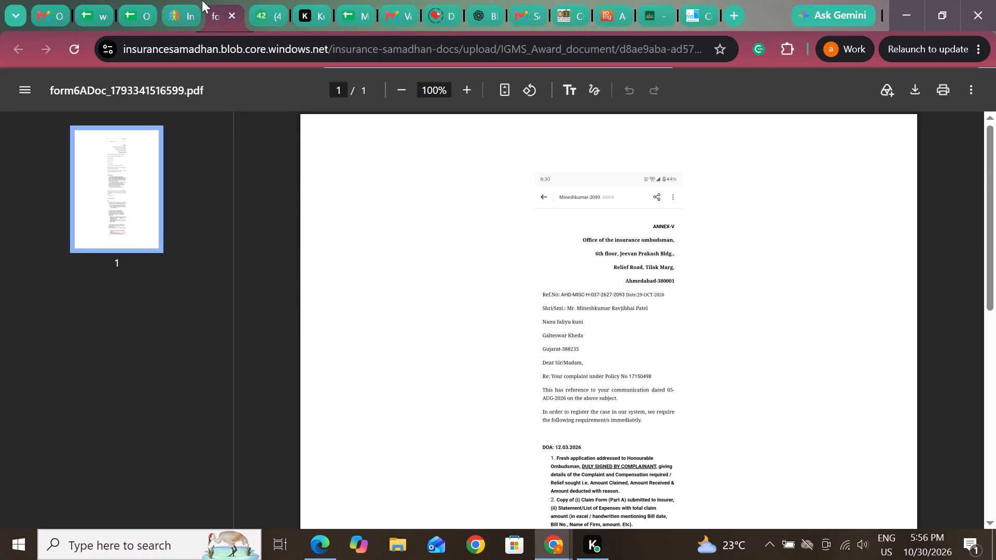
click(230, 17)
Check the Ombudsman requirement email in Gmail and return to the complaint's uploaded documents list.
click(51, 20)
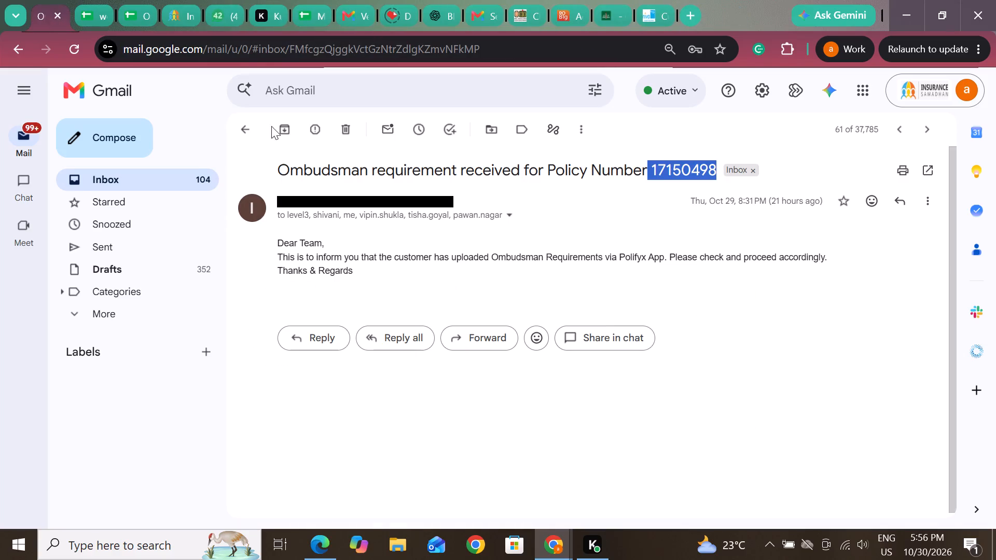
click(89, 21)
click(185, 27)
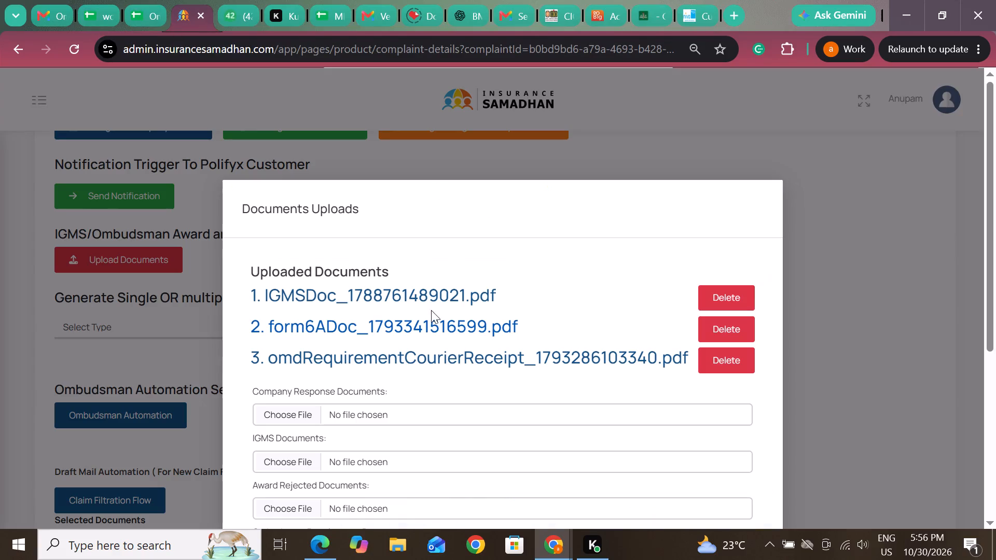
Review the uploaded omdRequirementCourierReceipt PDF and close it.
click(377, 361)
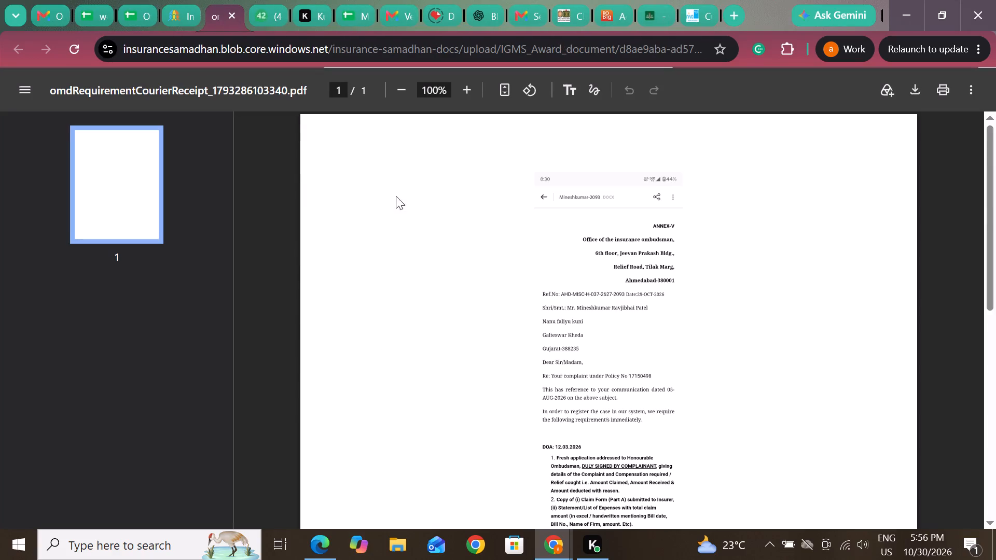
scroll(396, 195, down, 7)
scroll(385, 226, up, 8)
click(232, 13)
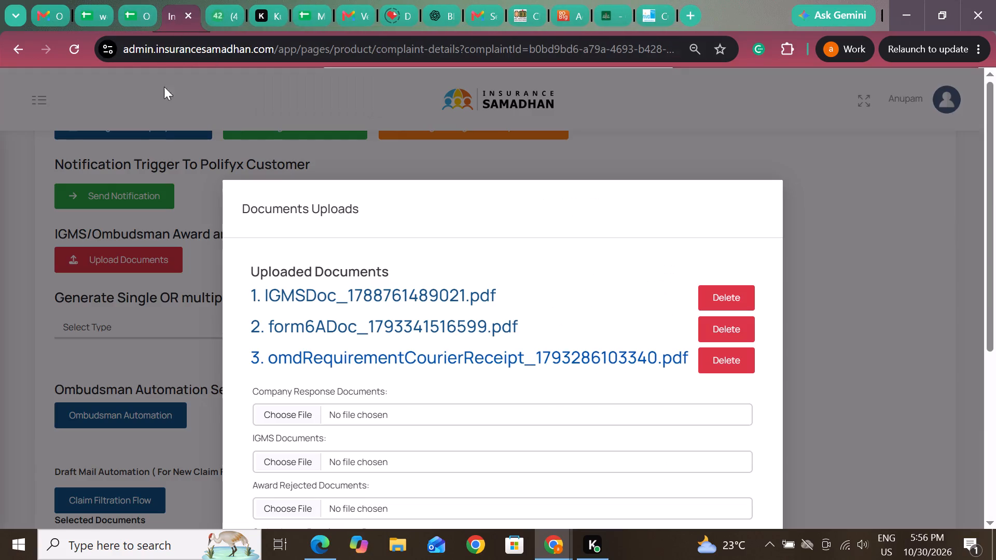
Close the document uploads dialog and go back from the complaint's details to the All Complaints list.
click(147, 142)
scroll(36, 218, up, 8)
scroll(34, 175, up, 6)
click(38, 153)
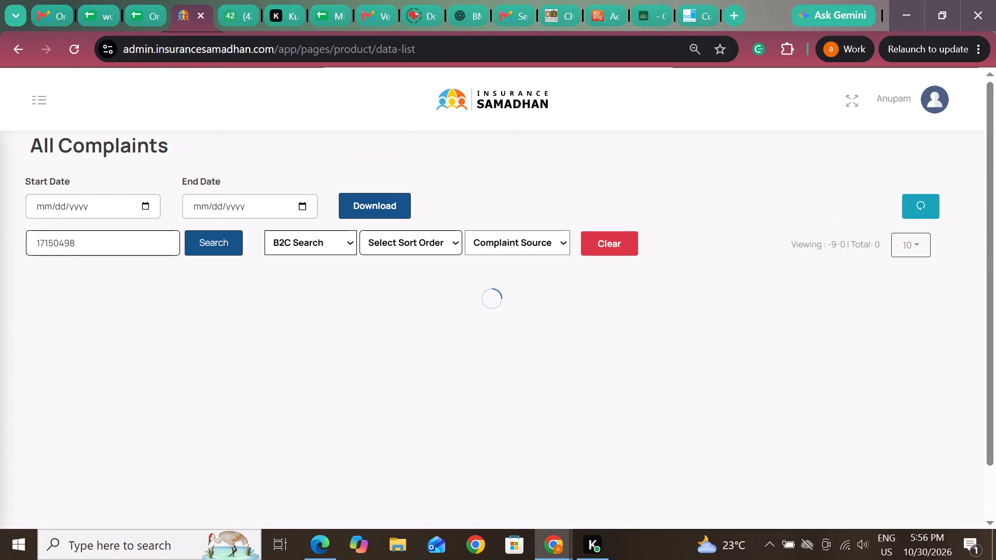
scroll(327, 207, down, 3)
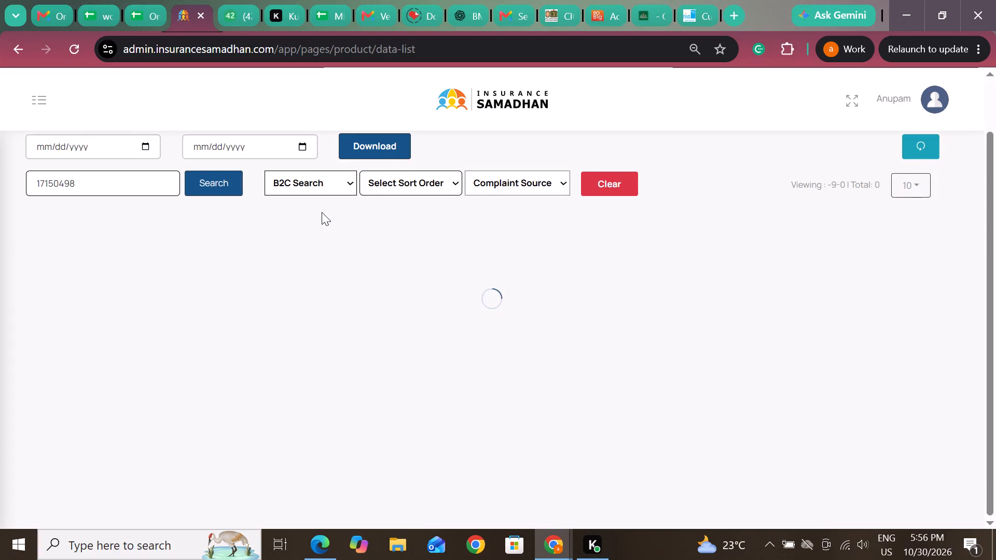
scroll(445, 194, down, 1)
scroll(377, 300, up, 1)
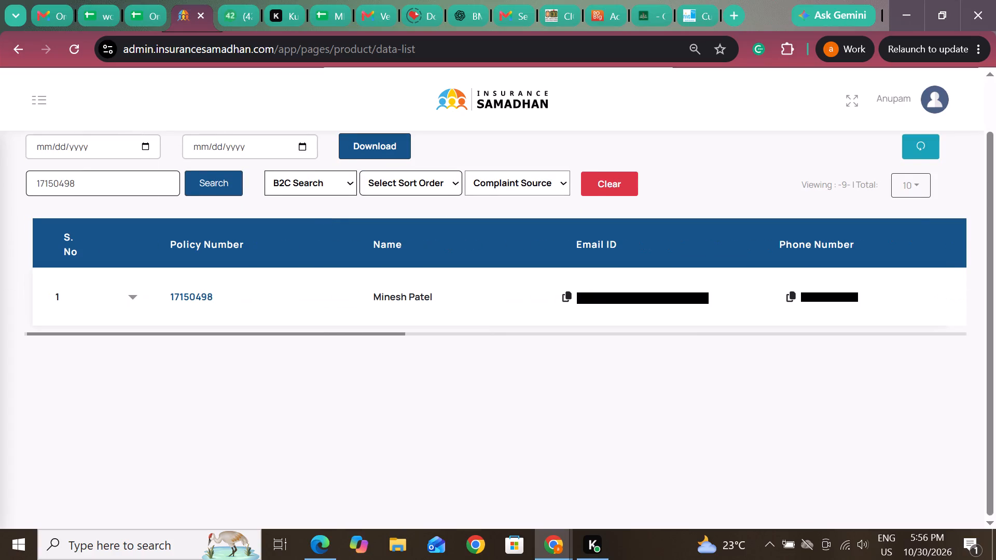
Switch to the worksheet ombudsman 2026 spreadsheet and review the call remarks on the 6A pushed september sheet, back to the October date divider row.
click(118, 7)
click(158, 297)
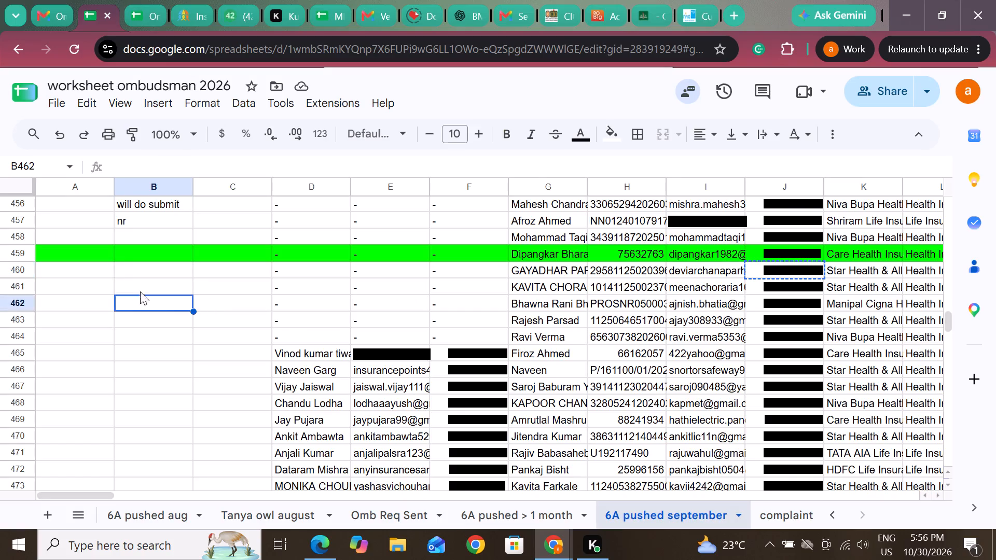
click(112, 265)
click(102, 297)
click(128, 303)
click(137, 283)
click(149, 270)
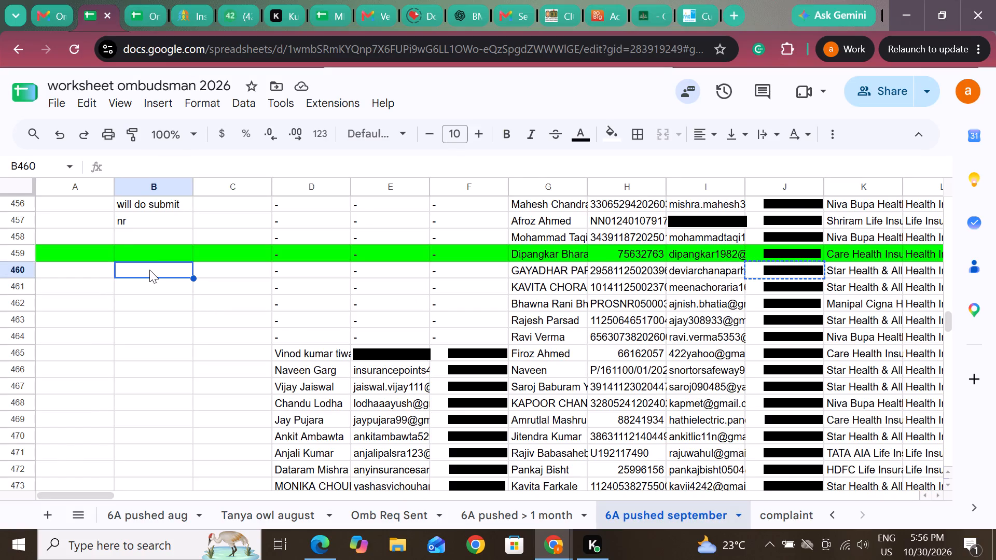
scroll(149, 270, up, 8)
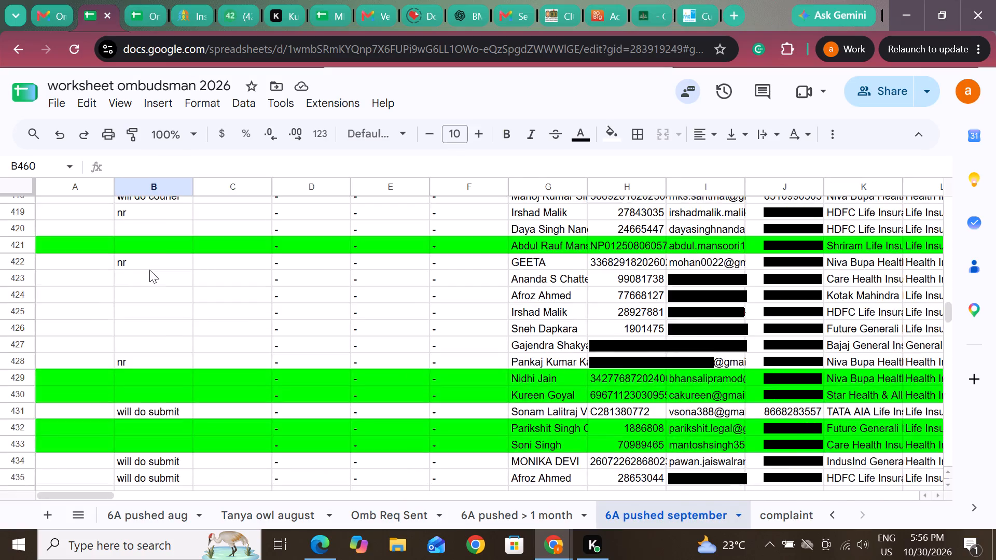
scroll(149, 270, up, 7)
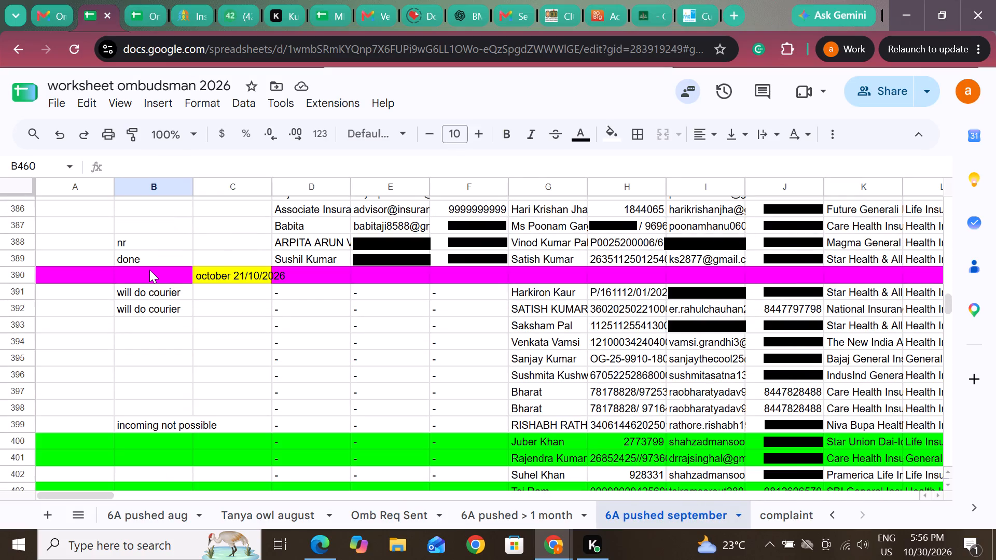
click(150, 270)
click(215, 269)
click(268, 274)
click(306, 274)
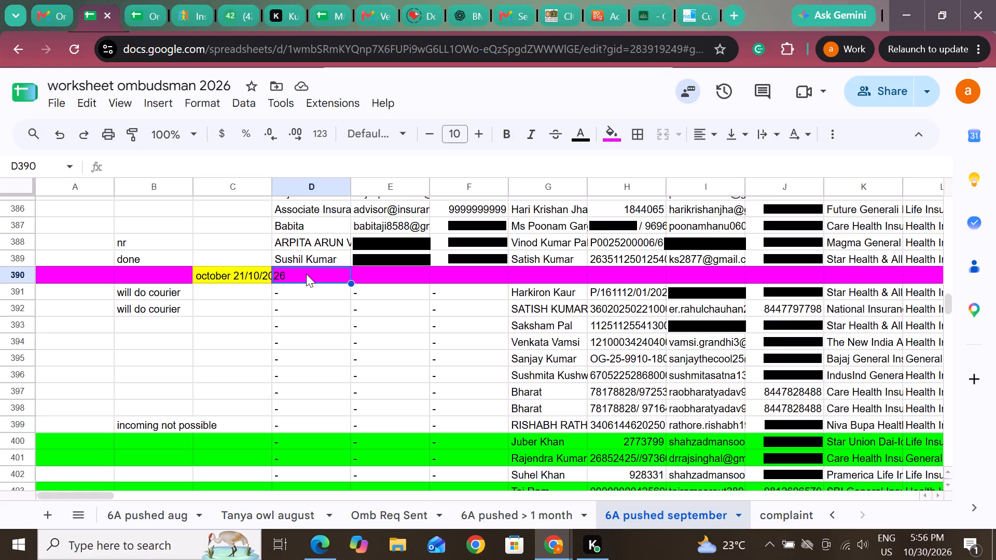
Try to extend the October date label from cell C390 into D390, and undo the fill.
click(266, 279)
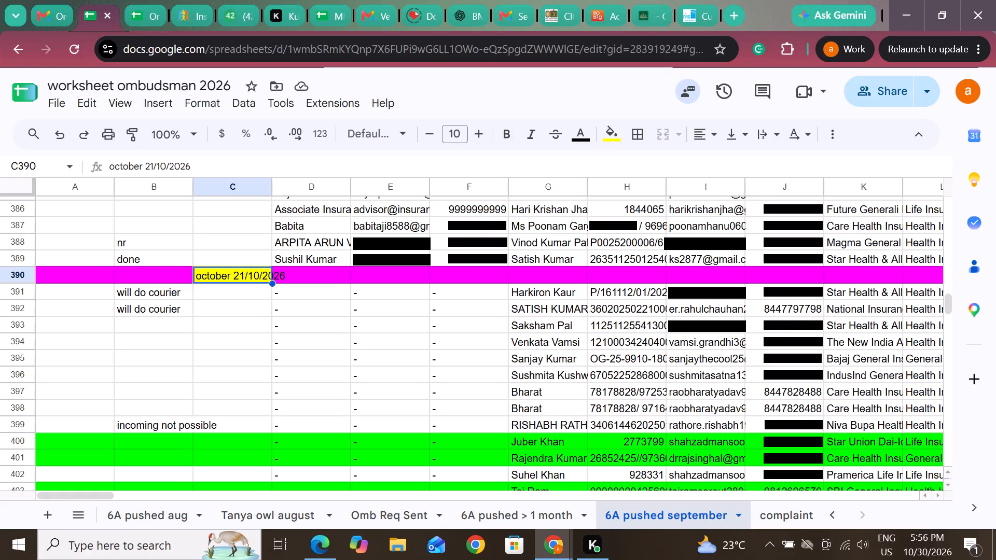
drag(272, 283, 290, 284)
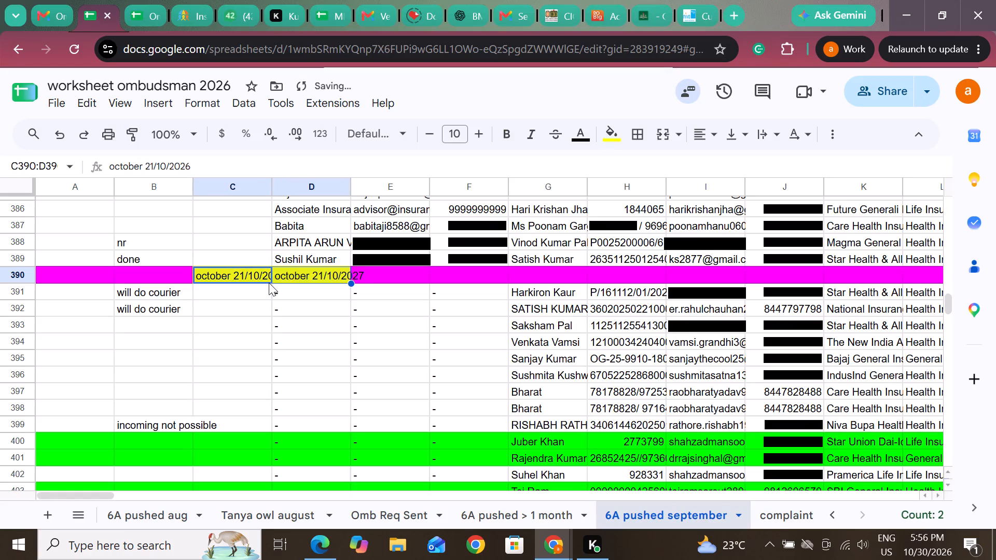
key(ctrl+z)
Review the call remarks in the rows below the October date divider, down to the entries without remarks around row 460.
click(262, 310)
scroll(198, 321, down, 6)
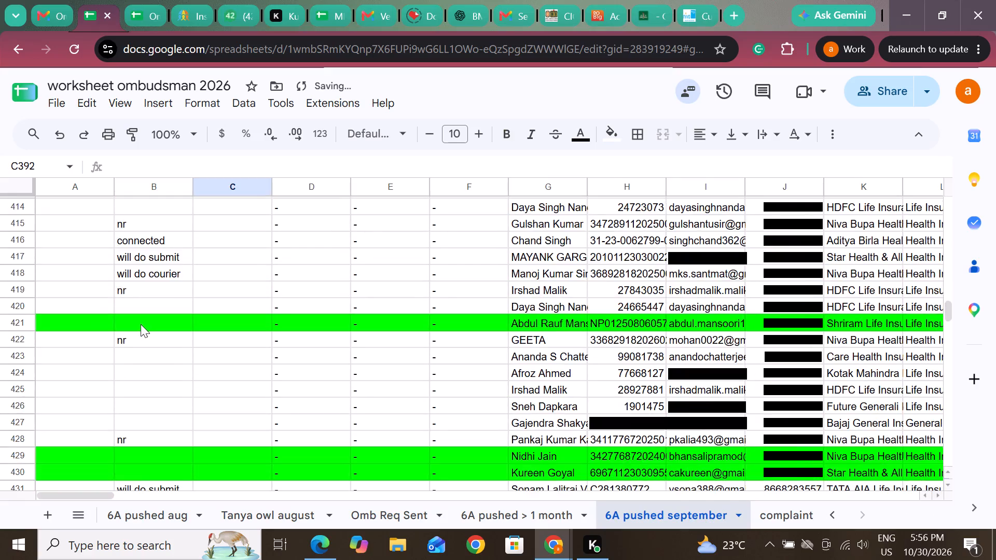
scroll(141, 324, down, 7)
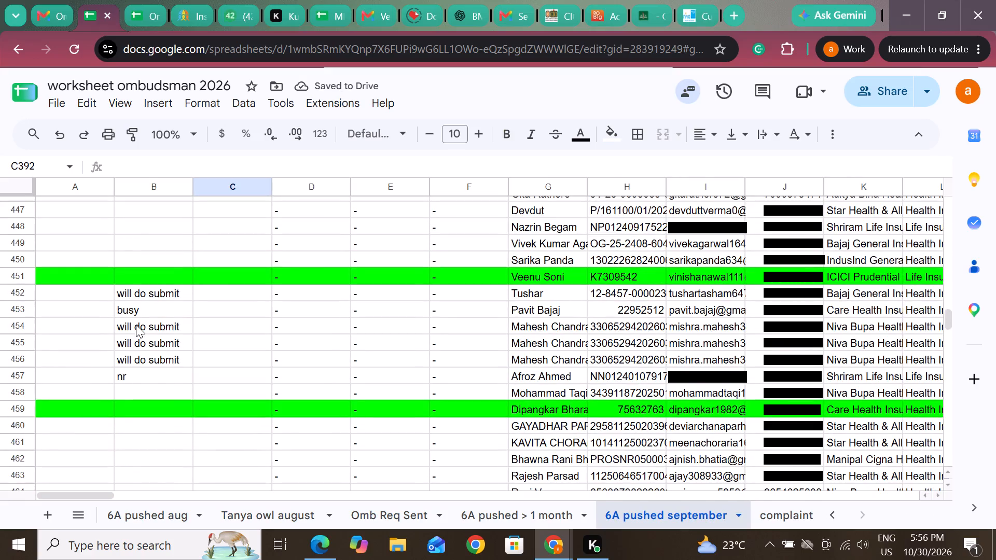